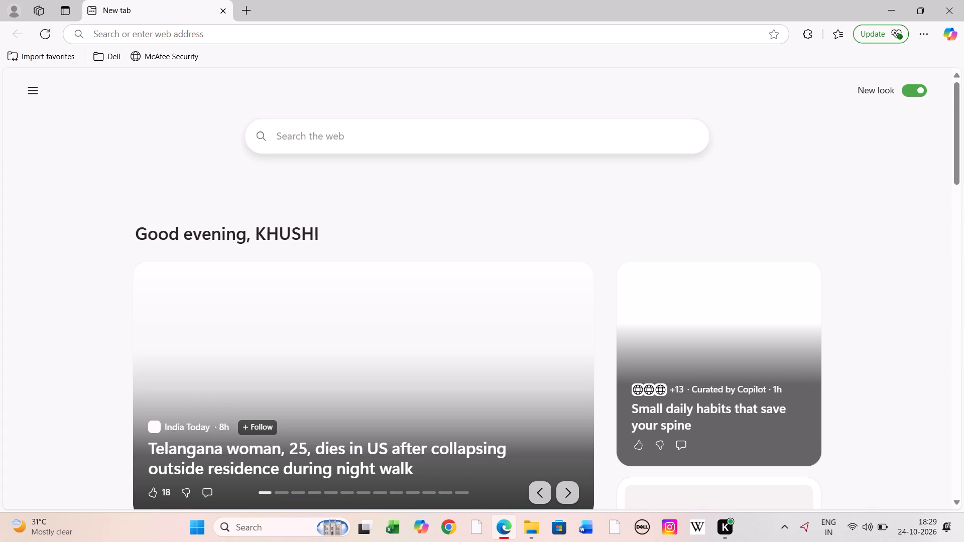
Search the web for Canva and open the official canva.com site from the results.
{"action": "left_click", "coordinate": [151, 40]}
{"action": "type", "text": "ca"}
{"action": "left_click", "coordinate": [156, 63]}
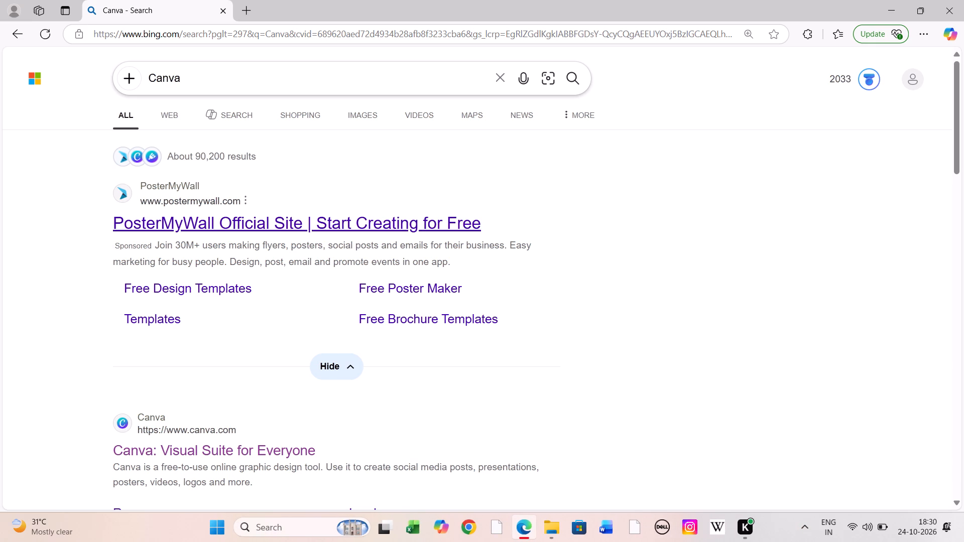
{"action": "scroll", "coordinate": [193, 322], "scroll_direction": "down", "scroll_amount": 4}
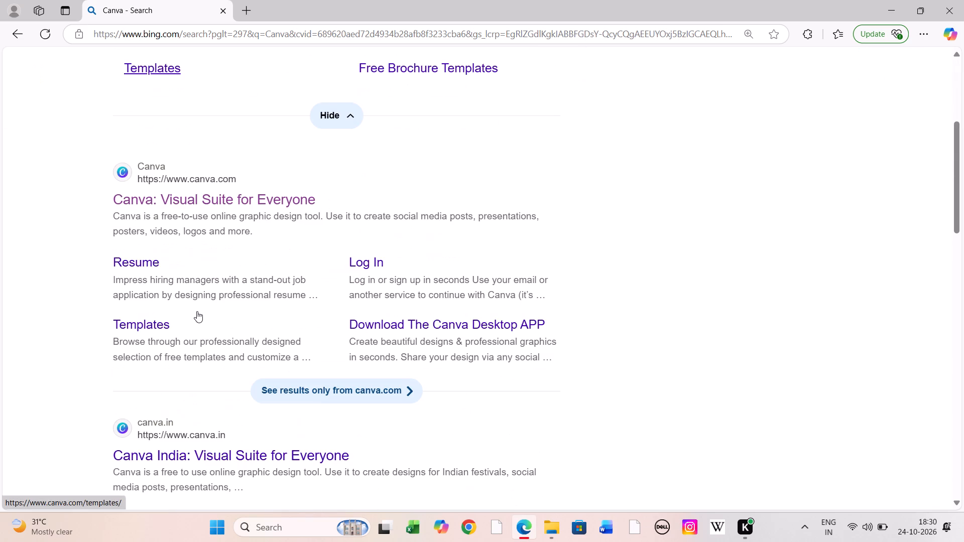
{"action": "scroll", "coordinate": [197, 311], "scroll_direction": "down", "scroll_amount": 2}
{"action": "scroll", "coordinate": [223, 271], "scroll_direction": "up", "scroll_amount": 3}
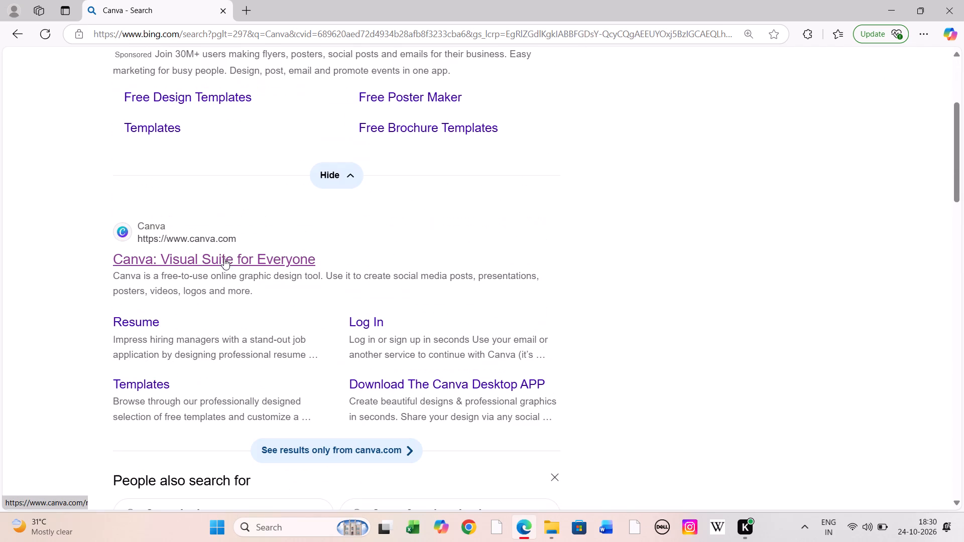
{"action": "left_click", "coordinate": [233, 262]}
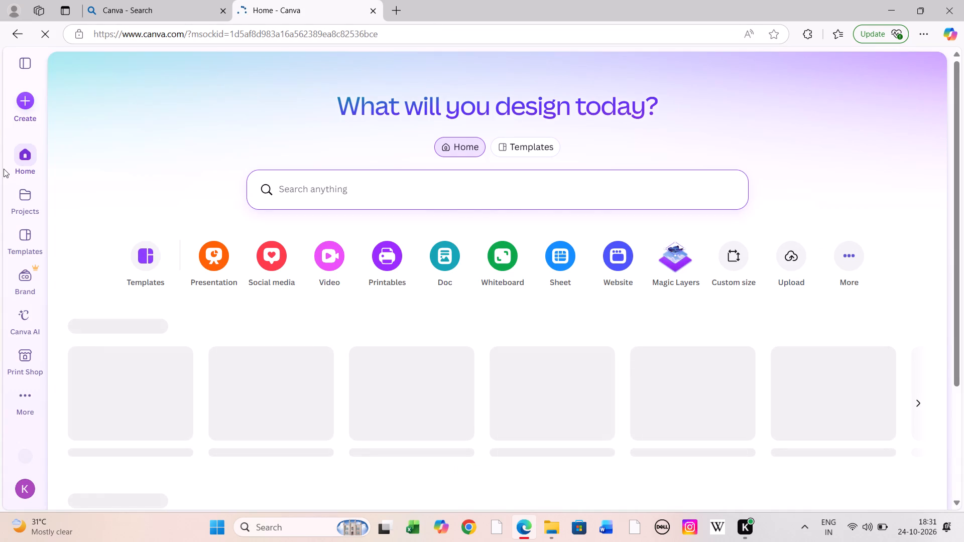
Open the 50-page untitled presentation design from the recent designs.
{"action": "left_click", "coordinate": [19, 181]}
{"action": "left_click", "coordinate": [24, 191]}
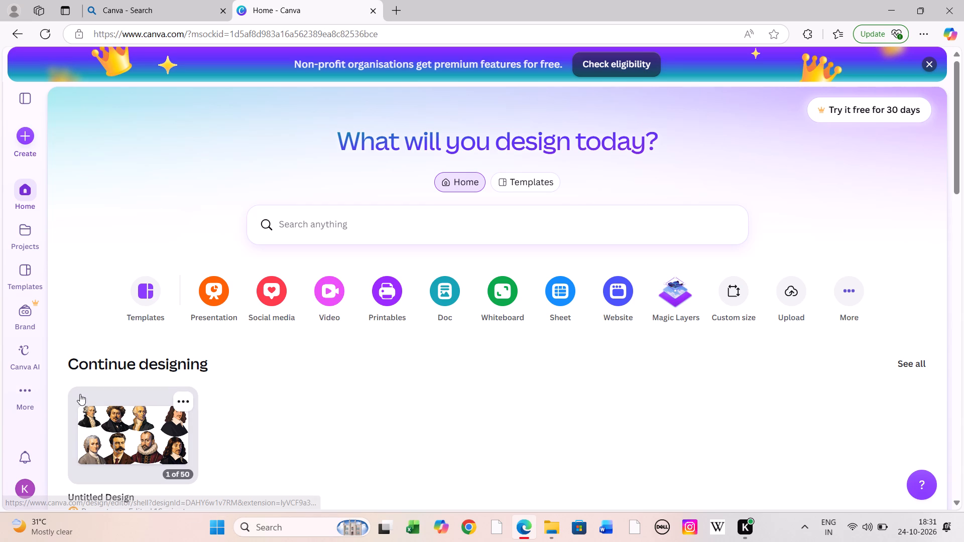
{"action": "left_click", "coordinate": [103, 432]}
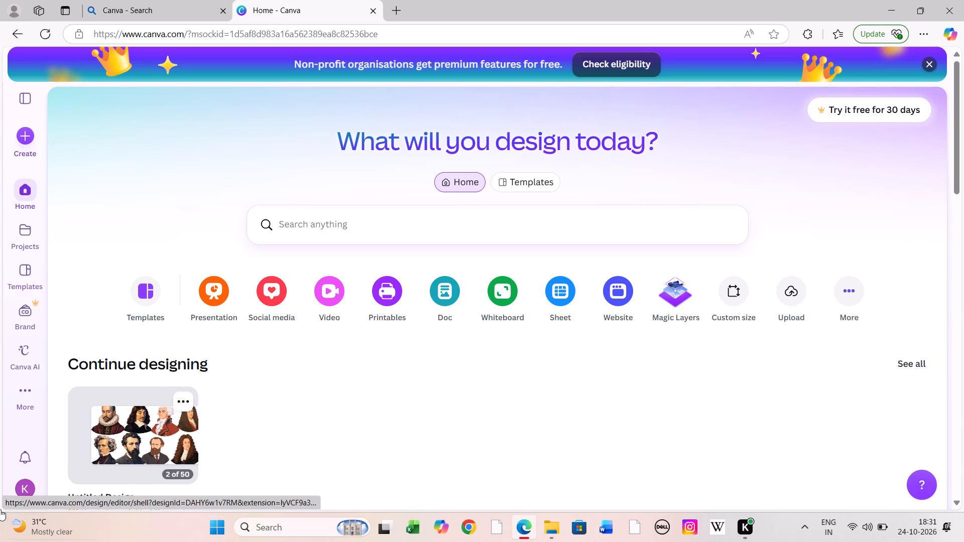
{"action": "left_click", "coordinate": [146, 434]}
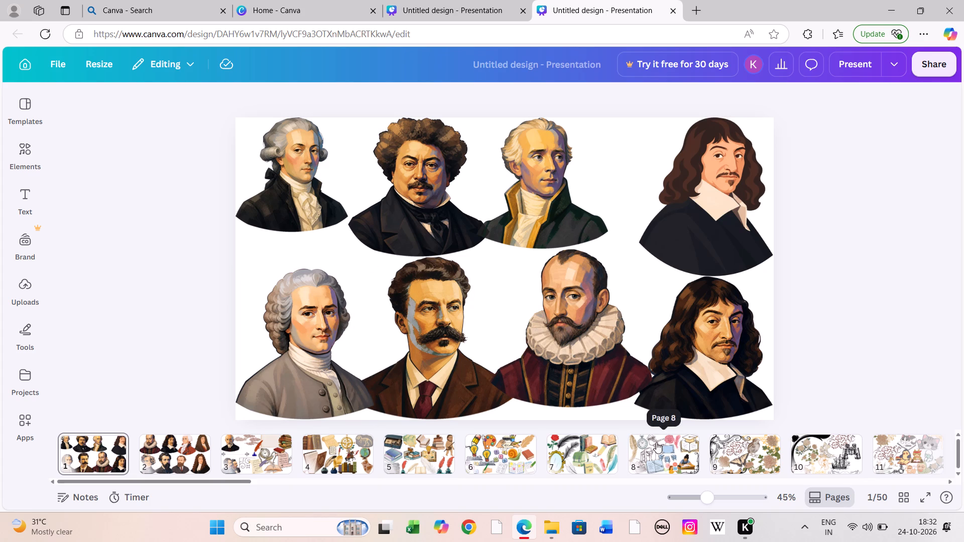
On blank page 27, add the recently used horse outline drawing and place it in the page's upper-left corner.
{"action": "scroll", "coordinate": [655, 444], "scroll_direction": "up", "scroll_amount": 2}
{"action": "scroll", "coordinate": [655, 444], "scroll_direction": "down", "scroll_amount": 1}
{"action": "scroll", "coordinate": [655, 444], "scroll_direction": "up", "scroll_amount": 7}
{"action": "scroll", "coordinate": [595, 481], "scroll_direction": "up", "scroll_amount": 3}
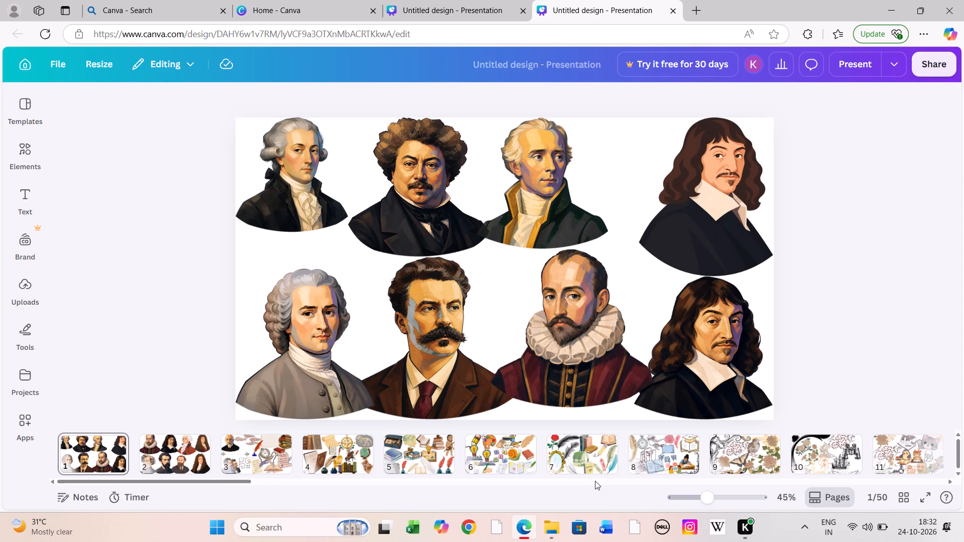
{"action": "scroll", "coordinate": [595, 481], "scroll_direction": "up", "scroll_amount": 2}
{"action": "left_click_drag", "start_coordinate": [180, 481], "coordinate": [457, 491]}
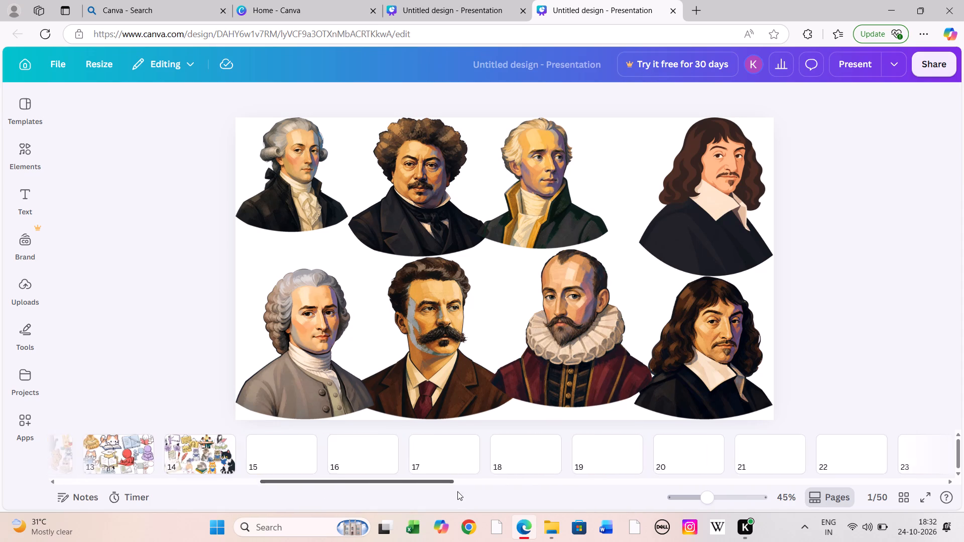
{"action": "left_click_drag", "start_coordinate": [457, 491], "coordinate": [591, 482]}
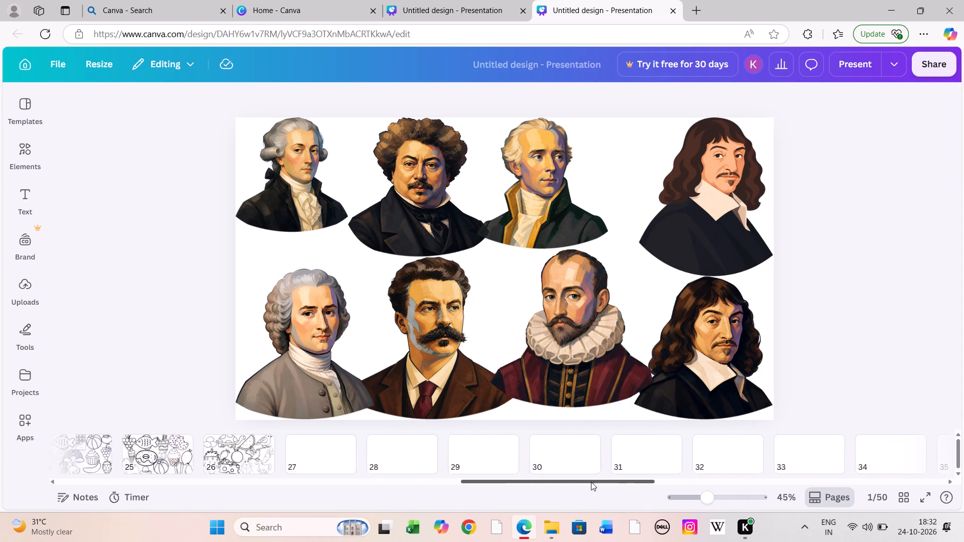
{"action": "left_click_drag", "start_coordinate": [591, 482], "coordinate": [588, 482]}
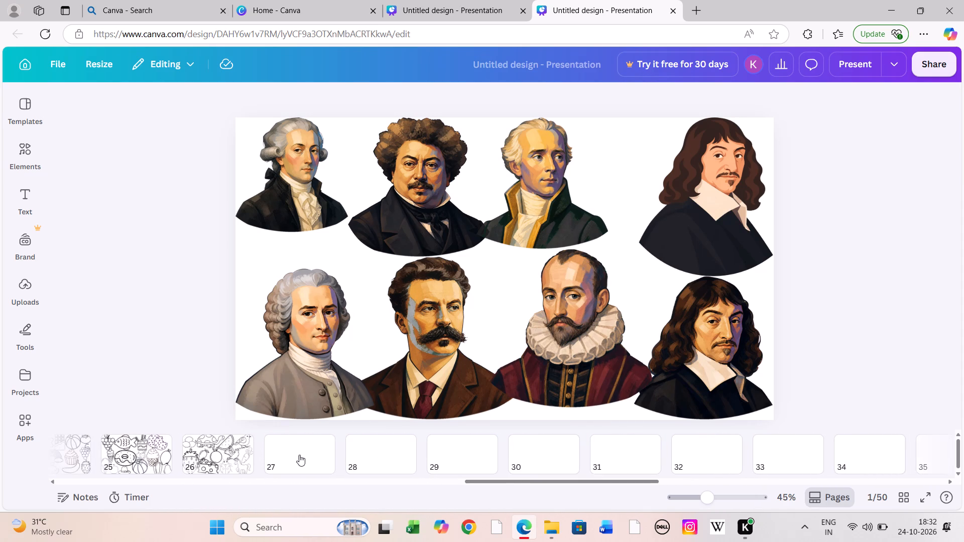
{"action": "left_click", "coordinate": [299, 455]}
{"action": "left_click", "coordinate": [22, 159]}
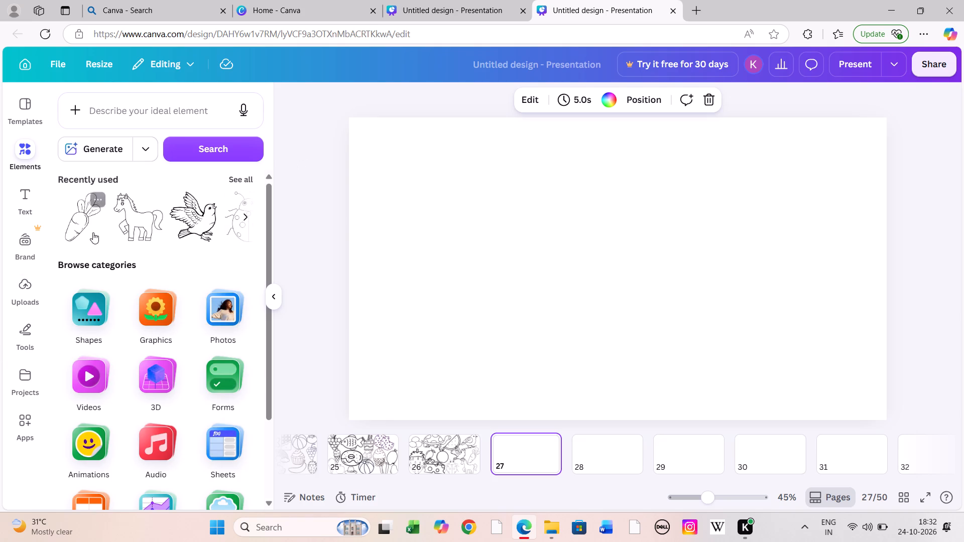
{"action": "left_click", "coordinate": [129, 218]}
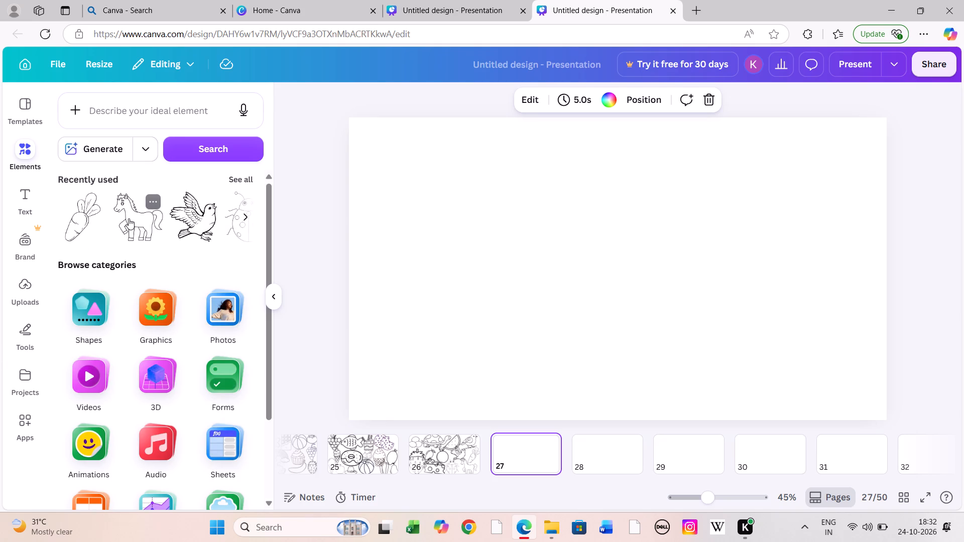
{"action": "left_click_drag", "start_coordinate": [624, 284], "coordinate": [422, 227]}
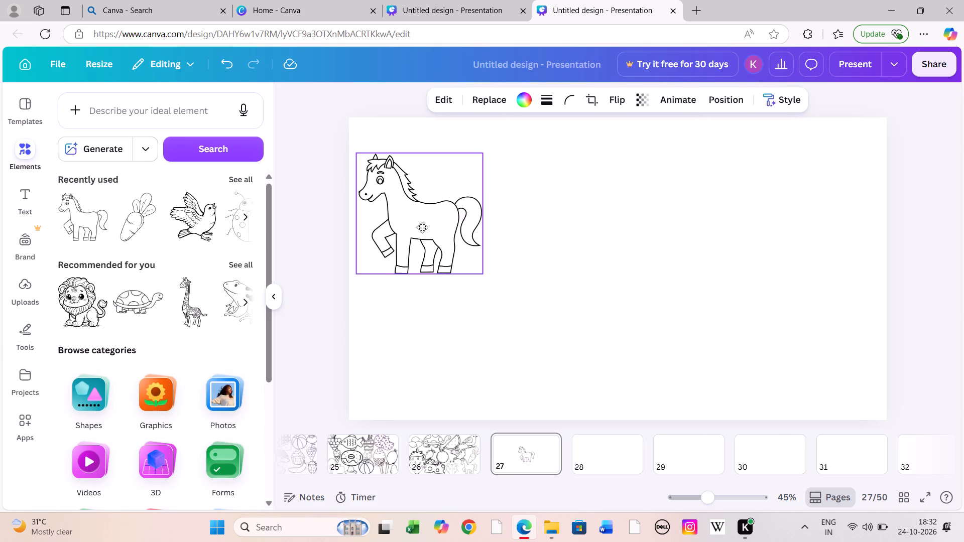
{"action": "left_click_drag", "start_coordinate": [422, 227], "coordinate": [420, 193]}
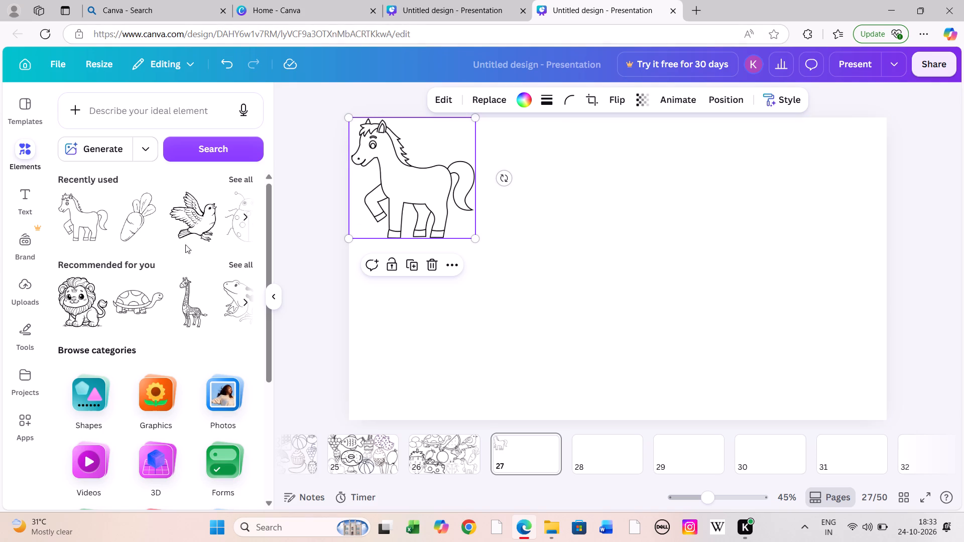
Add the recently used carrot outline and place it directly beside the horse along the page's top edge.
{"action": "left_click", "coordinate": [134, 228]}
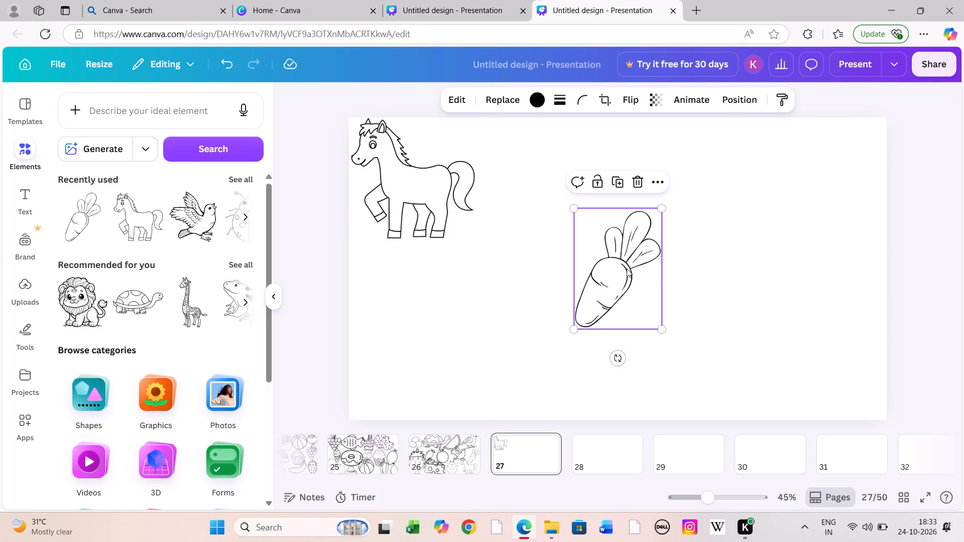
{"action": "left_click_drag", "start_coordinate": [606, 265], "coordinate": [506, 174]}
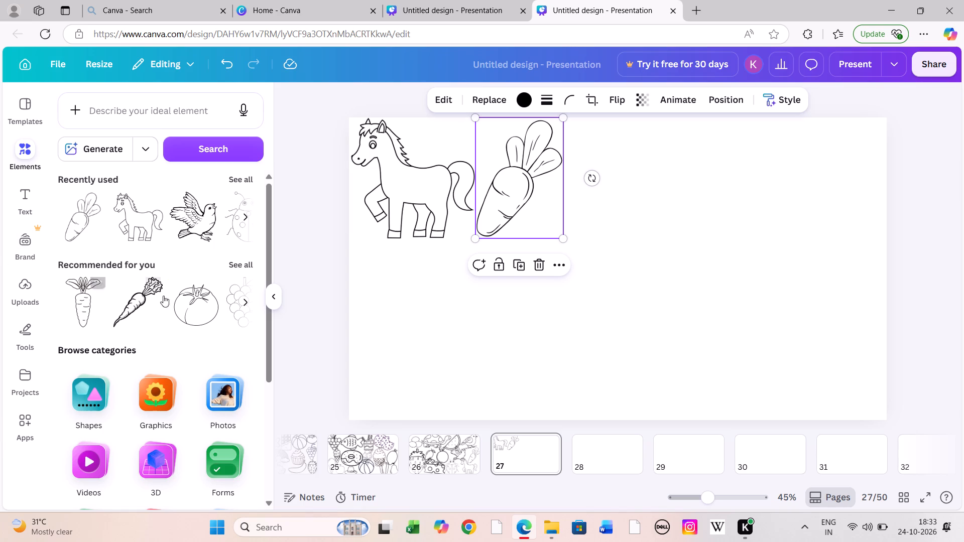
Add the recommended tomato outline, move it to the page's lower-left corner and shrink it to fit there.
{"action": "left_click", "coordinate": [208, 314]}
{"action": "left_click_drag", "start_coordinate": [625, 306], "coordinate": [488, 339]}
{"action": "left_click_drag", "start_coordinate": [604, 180], "coordinate": [440, 315]}
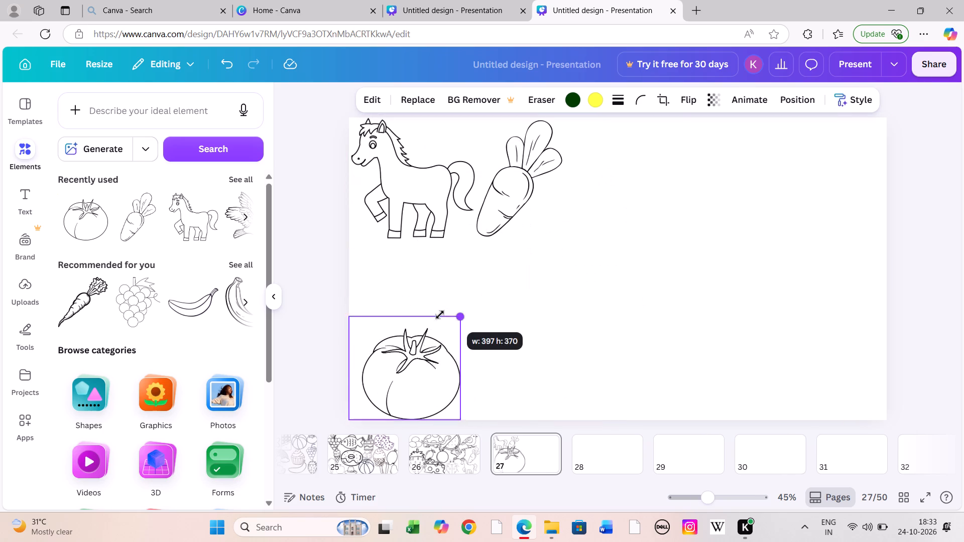
{"action": "left_click_drag", "start_coordinate": [440, 315], "coordinate": [440, 316]}
Add the banana outline, shrink it to about the tomato's width and place it just above the tomato.
{"action": "left_click", "coordinate": [180, 306]}
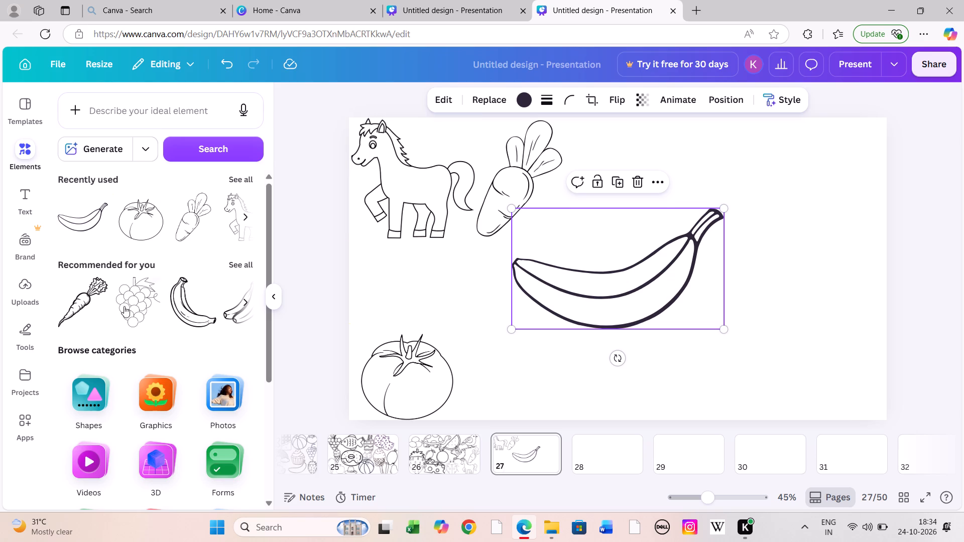
{"action": "left_click_drag", "start_coordinate": [692, 283], "coordinate": [525, 291]}
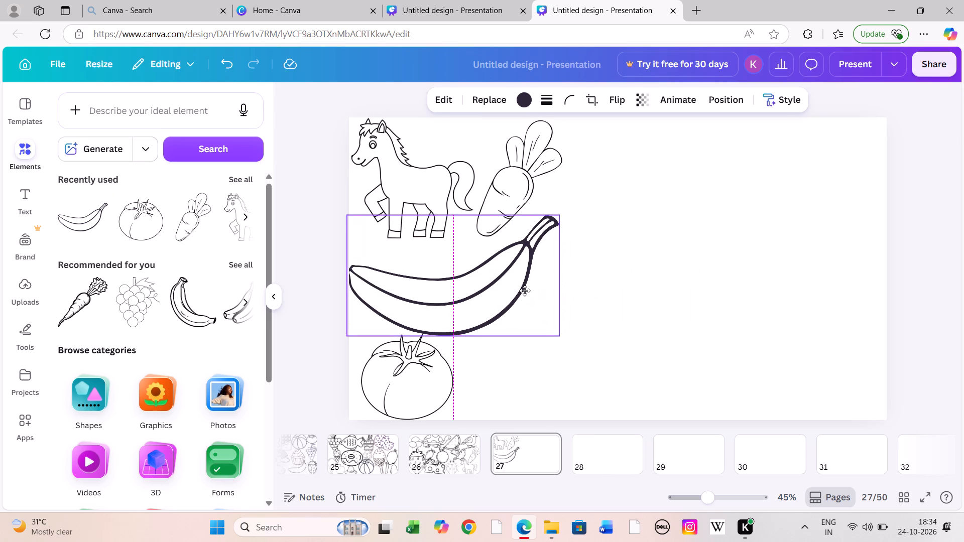
{"action": "left_click_drag", "start_coordinate": [525, 291], "coordinate": [527, 293]}
{"action": "left_click_drag", "start_coordinate": [559, 219], "coordinate": [525, 239]}
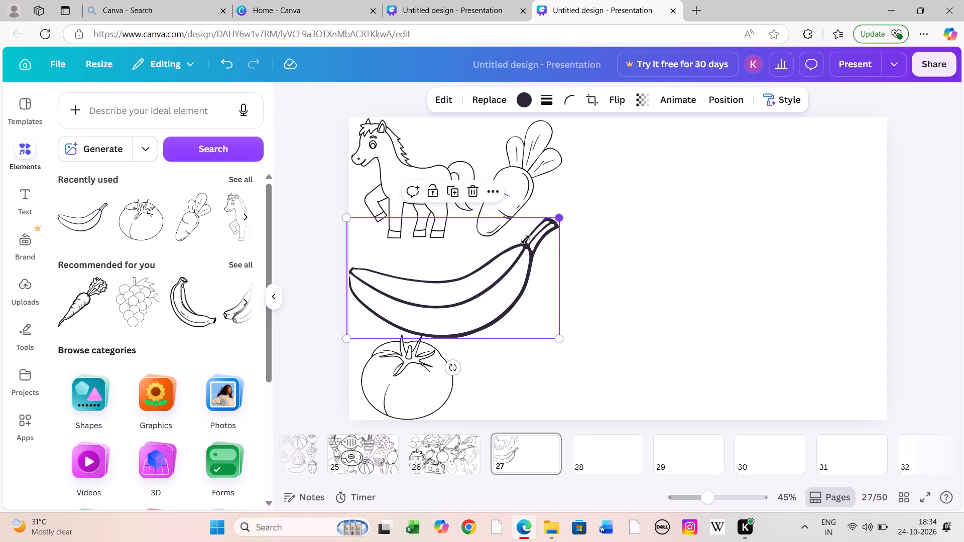
{"action": "left_click_drag", "start_coordinate": [525, 239], "coordinate": [453, 293]}
{"action": "left_click", "coordinate": [510, 291]}
Add the grape bunch outline, place it beside the tomato at the page's bottom edge and scale it down.
{"action": "left_click_drag", "start_coordinate": [115, 307], "coordinate": [122, 305]}
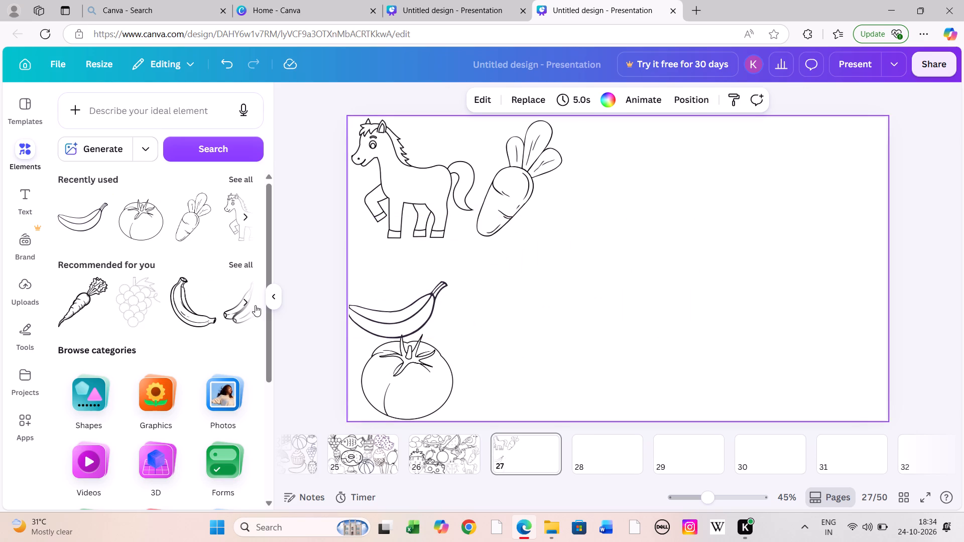
{"action": "left_click", "coordinate": [100, 301]}
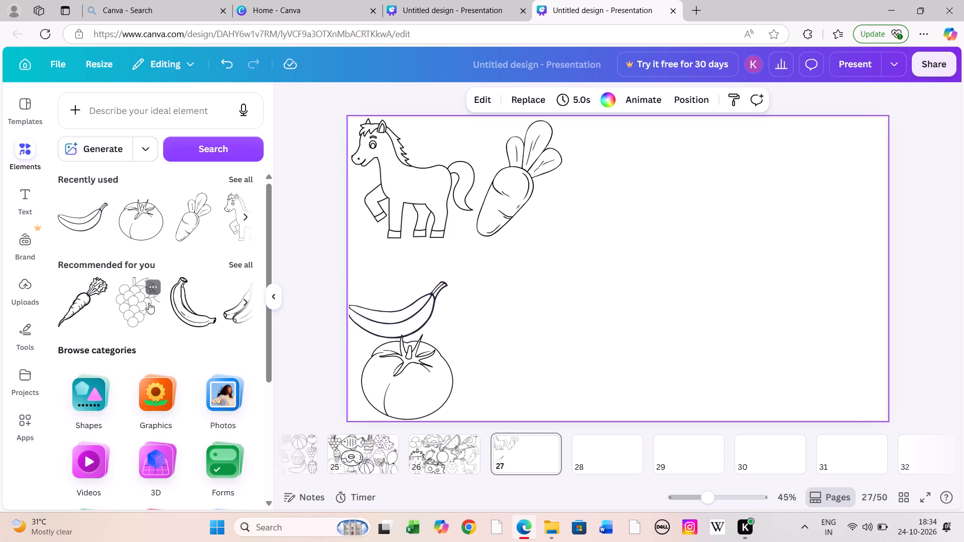
{"action": "left_click", "coordinate": [142, 305]}
{"action": "left_click_drag", "start_coordinate": [585, 307], "coordinate": [527, 340]}
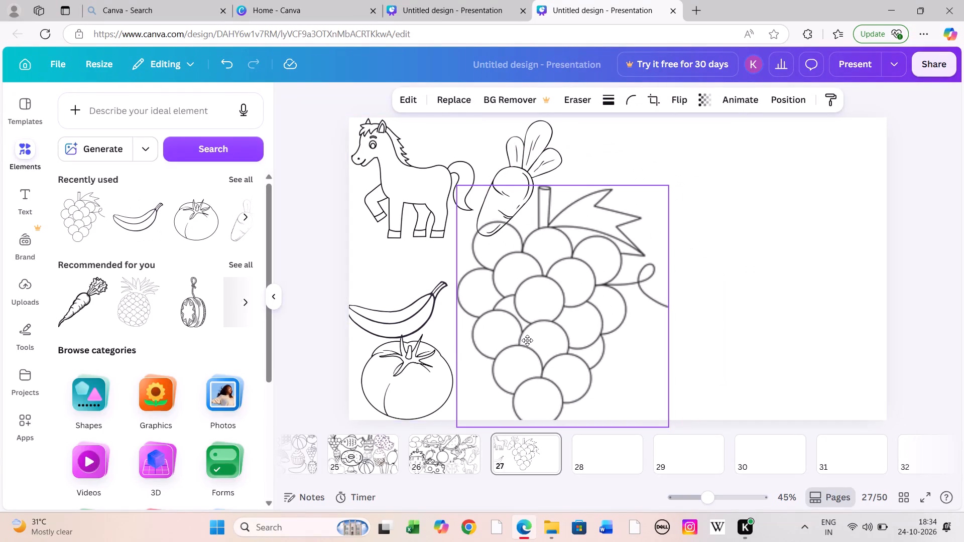
{"action": "left_click_drag", "start_coordinate": [527, 340], "coordinate": [523, 337]}
{"action": "left_click_drag", "start_coordinate": [659, 180], "coordinate": [602, 308]}
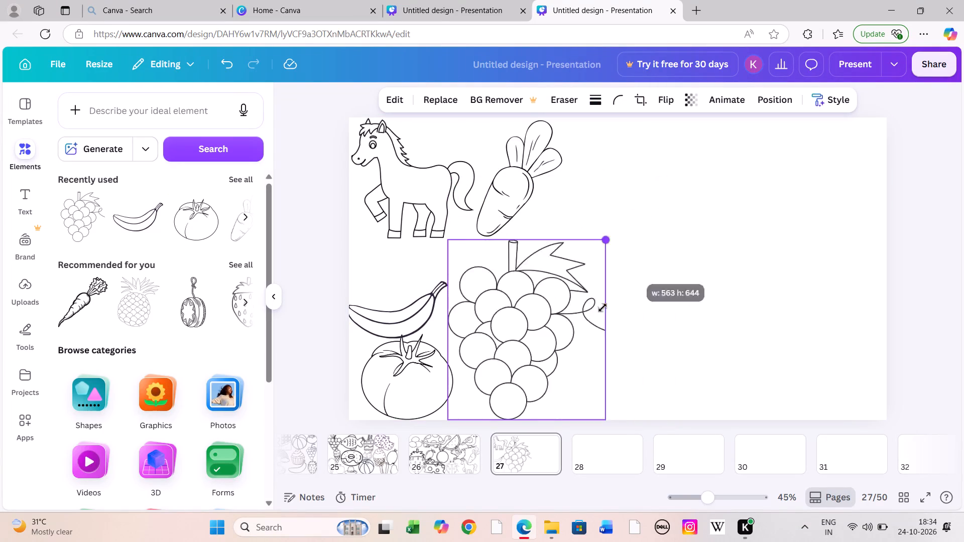
{"action": "left_click_drag", "start_coordinate": [602, 308], "coordinate": [583, 332]}
{"action": "left_click", "coordinate": [633, 318]}
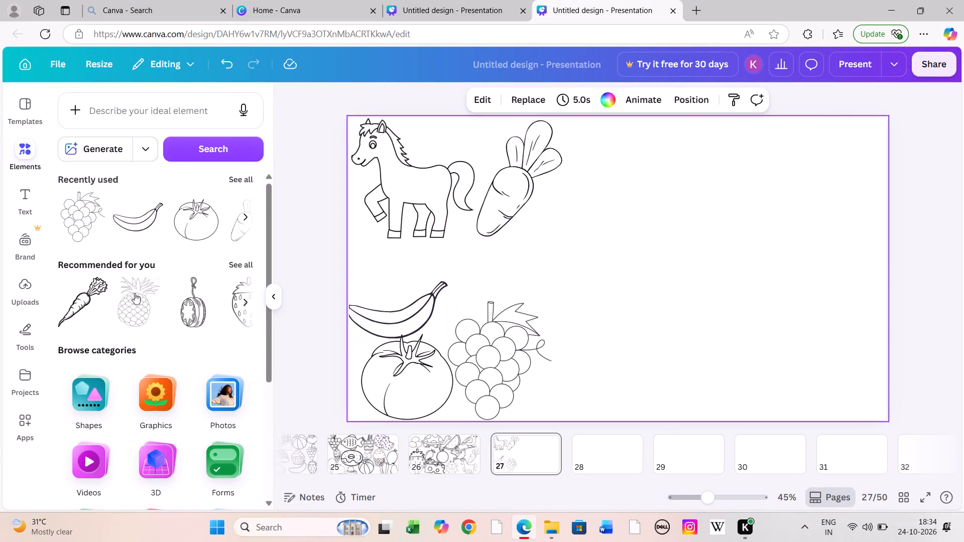
Add the pineapple outline and place it beside the carrot, flush with the page's top edge.
{"action": "left_click", "coordinate": [143, 303]}
{"action": "left_click_drag", "start_coordinate": [605, 285], "coordinate": [592, 186]}
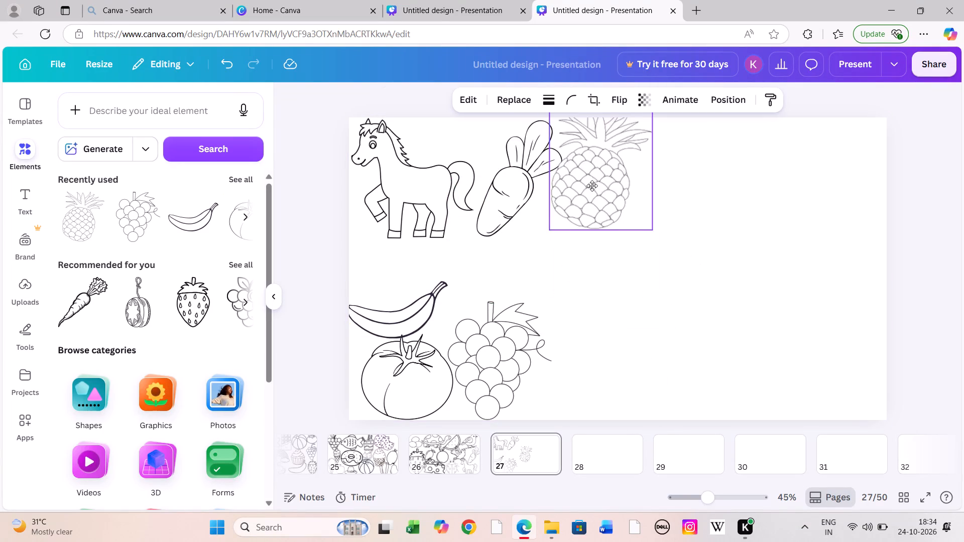
{"action": "left_click_drag", "start_coordinate": [592, 186], "coordinate": [595, 195]}
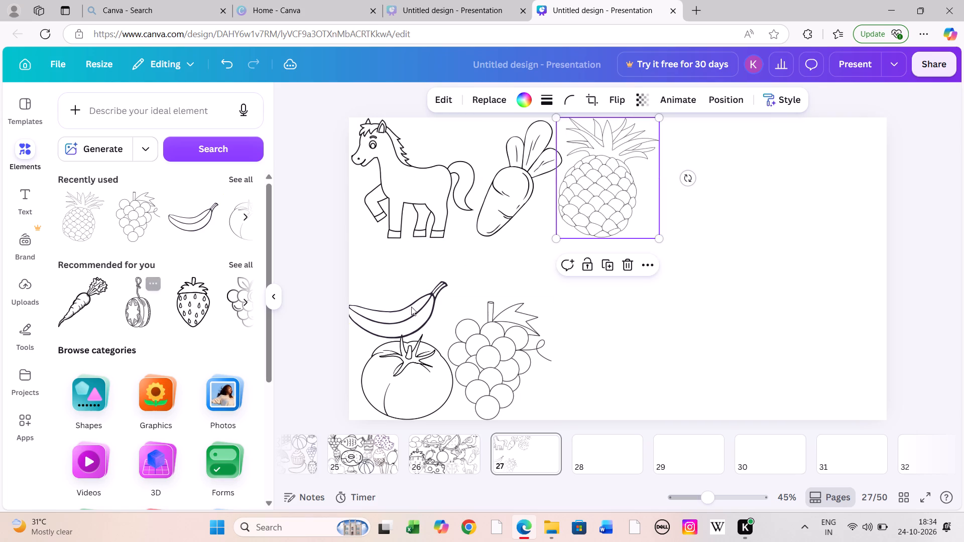
From the full set of recently used elements, add the ladybird outline and place it beside the pineapple in the top row.
{"action": "scroll", "coordinate": [173, 287], "scroll_direction": "down", "scroll_amount": 3}
{"action": "scroll", "coordinate": [173, 286], "scroll_direction": "up", "scroll_amount": 2}
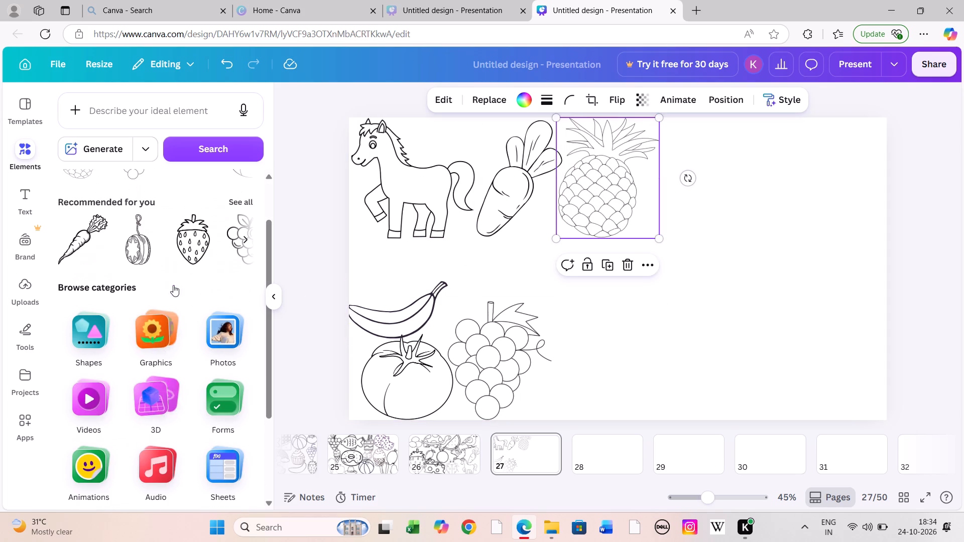
{"action": "scroll", "coordinate": [159, 224], "scroll_direction": "up", "scroll_amount": 4}
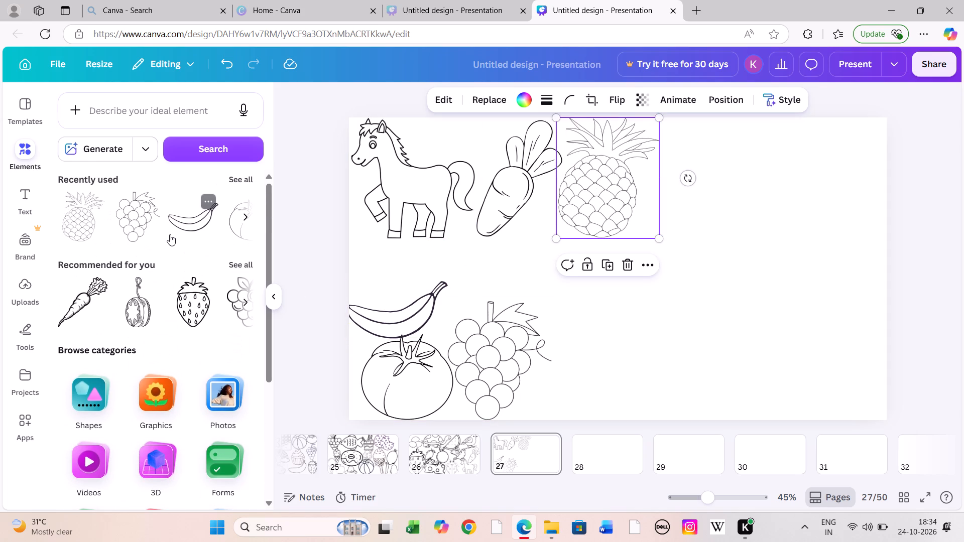
{"action": "left_click", "coordinate": [238, 178]}
{"action": "left_click", "coordinate": [144, 309]}
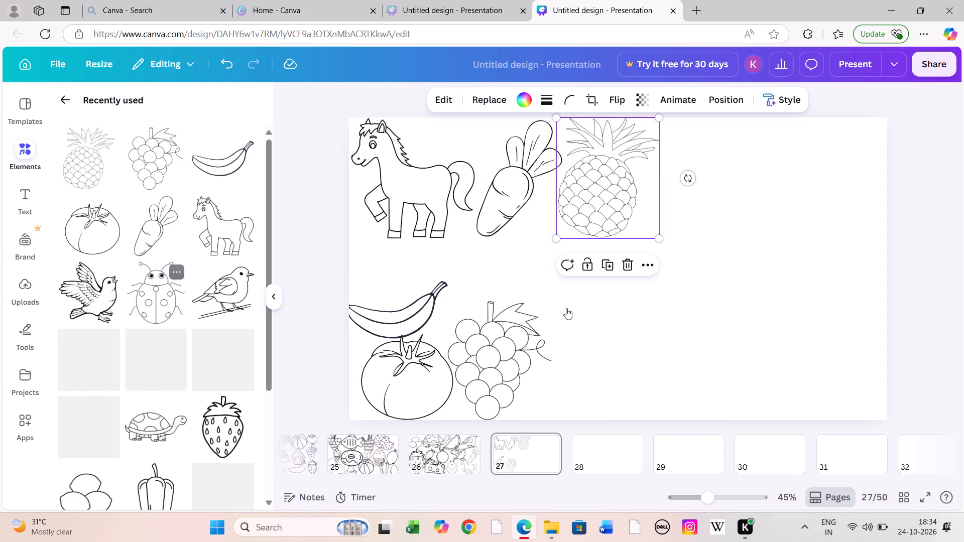
{"action": "left_click_drag", "start_coordinate": [619, 312], "coordinate": [708, 231]}
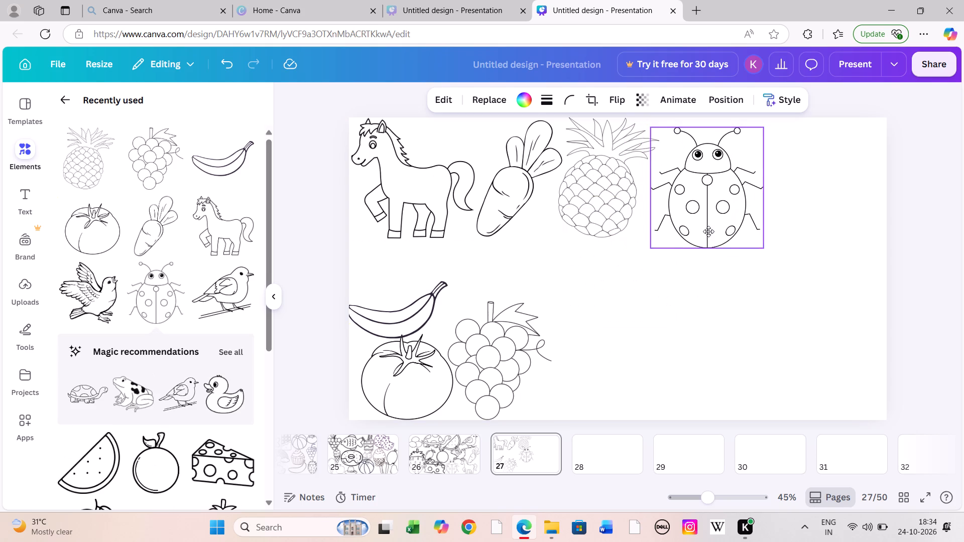
{"action": "left_click_drag", "start_coordinate": [708, 231], "coordinate": [707, 223]}
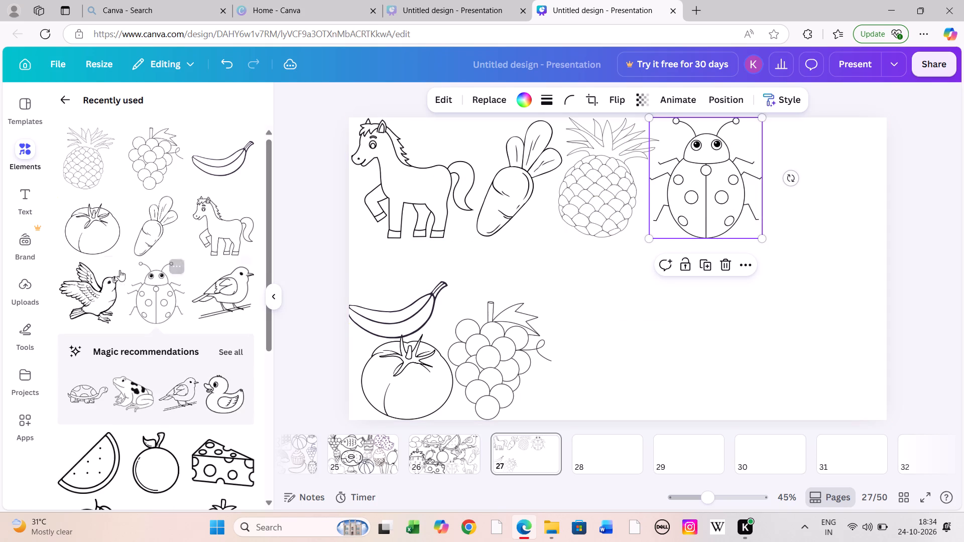
Add the flying bird outline and place it beside the ladybird at the end of the top row.
{"action": "left_click", "coordinate": [103, 307]}
{"action": "left_click_drag", "start_coordinate": [657, 281], "coordinate": [849, 188]}
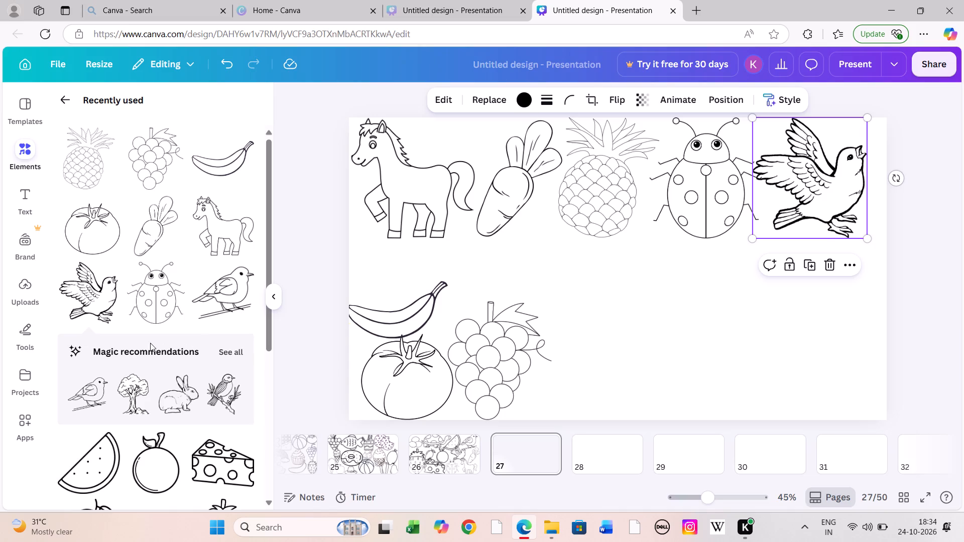
Add the tree outline, scale it down and place it below the carrot, between the banana and the grape bunch.
{"action": "left_click", "coordinate": [136, 406]}
{"action": "left_click_drag", "start_coordinate": [635, 278], "coordinate": [632, 281]}
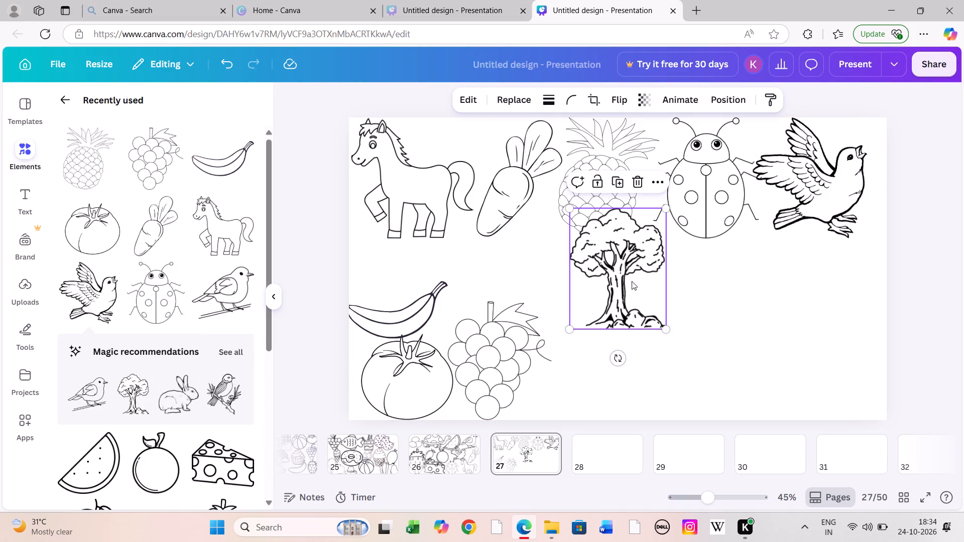
{"action": "left_click_drag", "start_coordinate": [632, 281], "coordinate": [553, 269]}
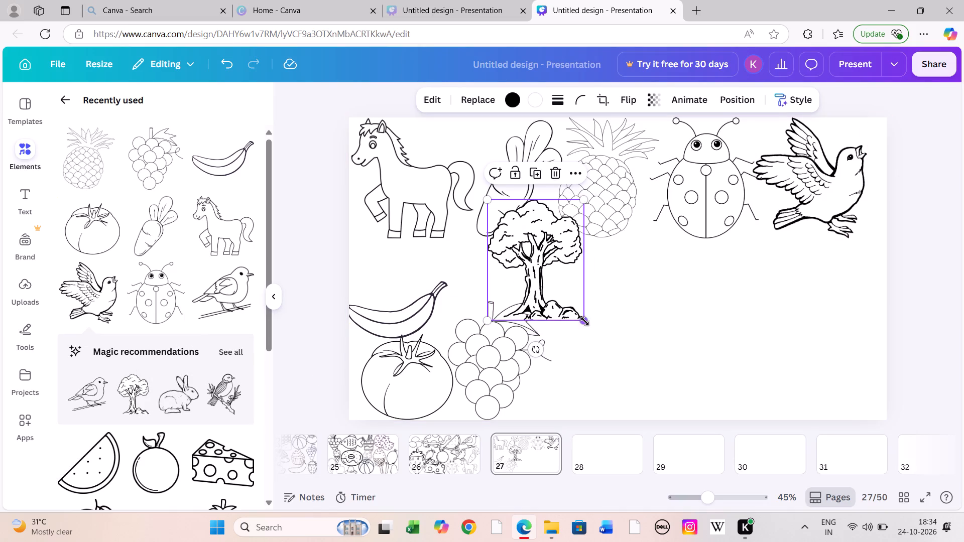
{"action": "left_click_drag", "start_coordinate": [585, 321], "coordinate": [552, 293]}
{"action": "left_click_drag", "start_coordinate": [521, 244], "coordinate": [477, 270]}
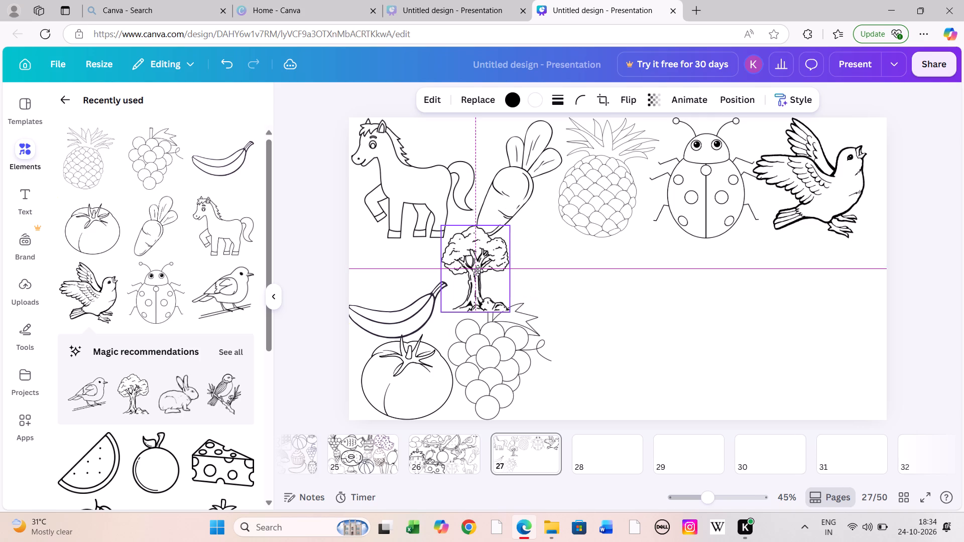
{"action": "left_click_drag", "start_coordinate": [477, 270], "coordinate": [477, 269]}
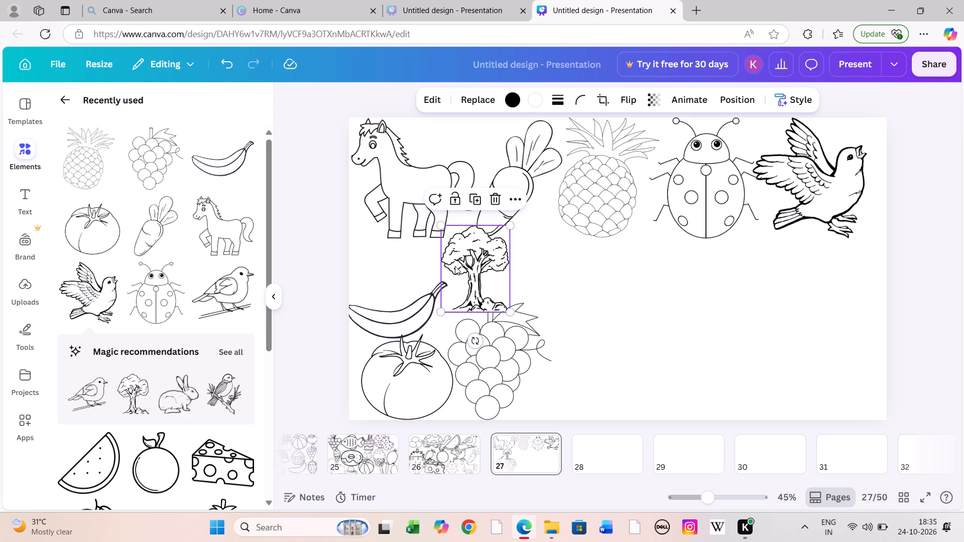
Add a second ladybird outline and place it beside the tree in the middle row, under the pineapple.
{"action": "left_click", "coordinate": [163, 311]}
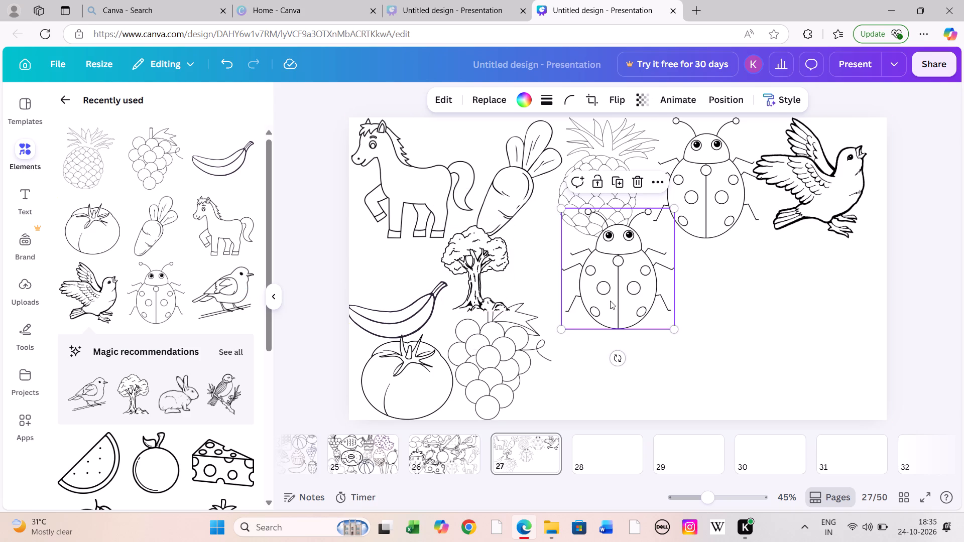
{"action": "left_click_drag", "start_coordinate": [610, 301], "coordinate": [565, 313]}
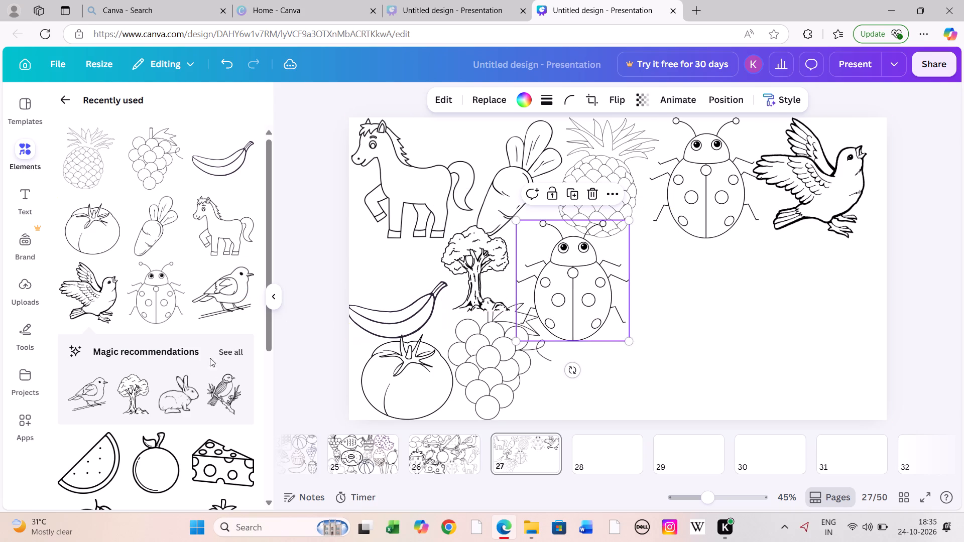
Add the duck outline, scale it down and place it beside the middle-row ladybird, discarding any stray extra ladybird.
{"action": "left_click", "coordinate": [212, 396]}
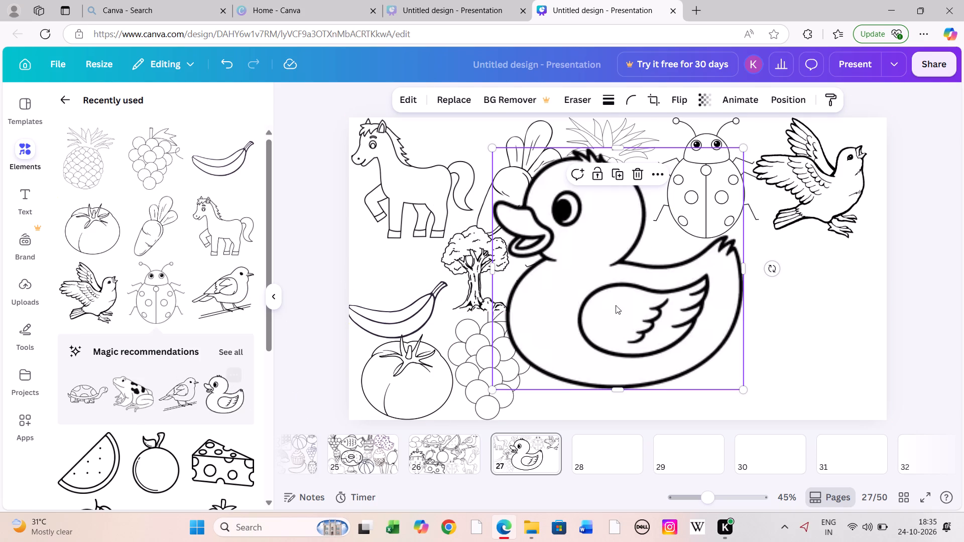
{"action": "left_click_drag", "start_coordinate": [494, 152], "coordinate": [666, 250]}
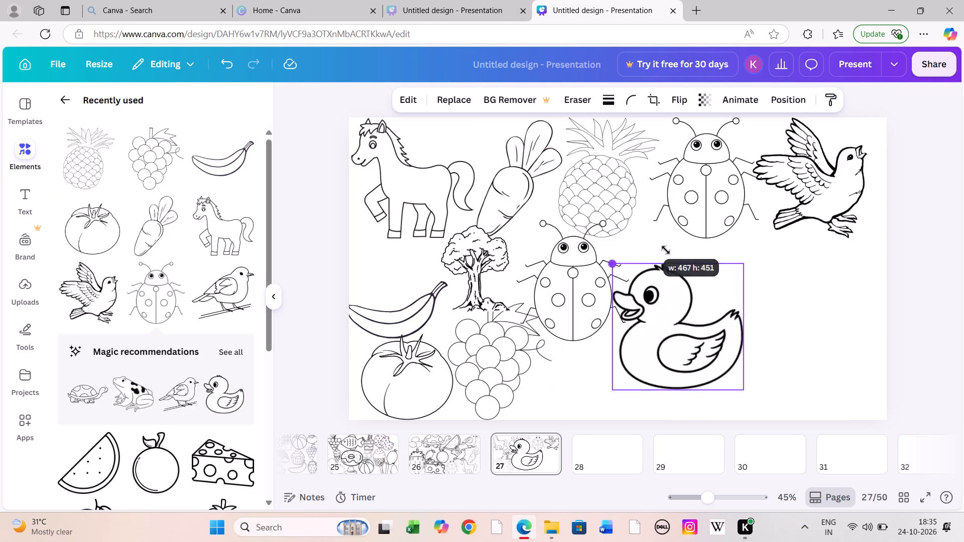
{"action": "left_click_drag", "start_coordinate": [666, 250], "coordinate": [668, 252]}
{"action": "left_click_drag", "start_coordinate": [714, 338], "coordinate": [704, 286]}
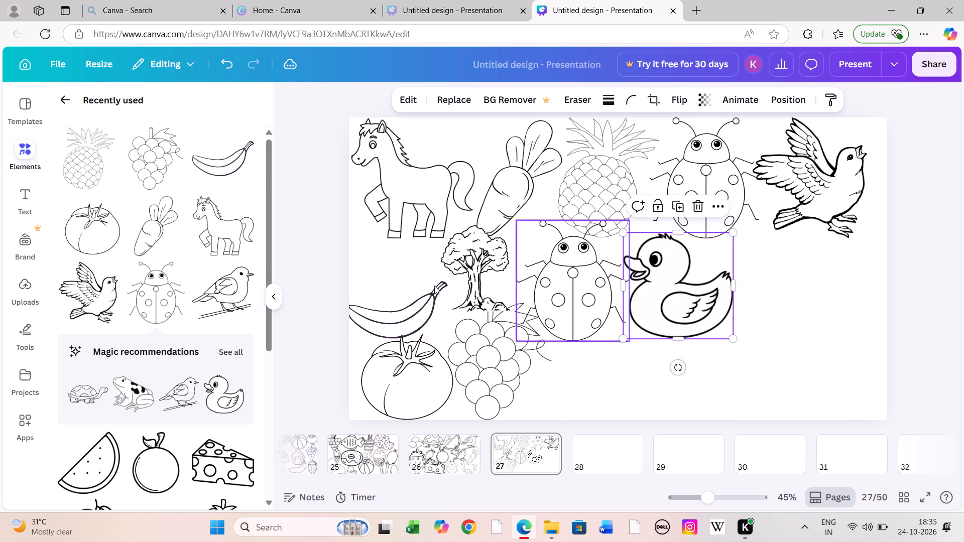
{"action": "left_click", "coordinate": [139, 300]}
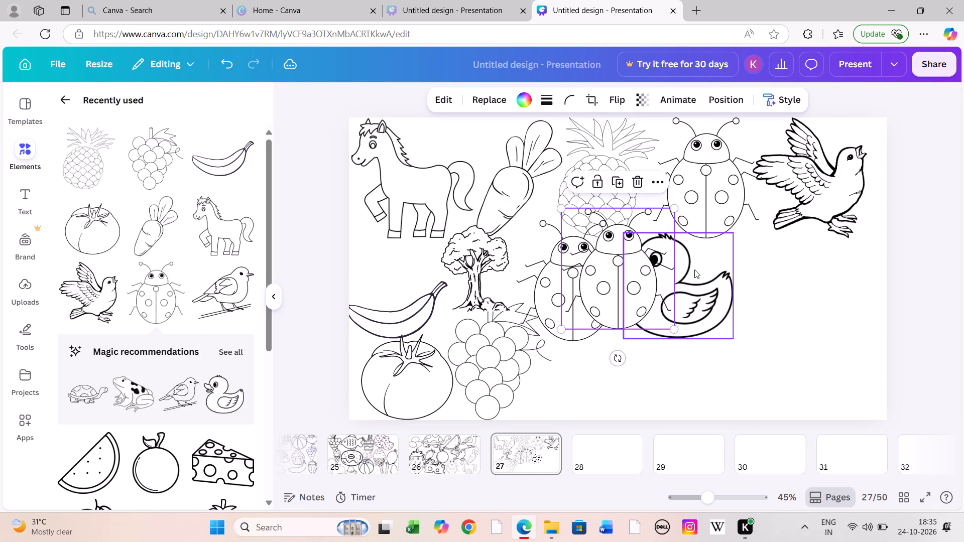
{"action": "left_click", "coordinate": [632, 182]}
Add the round fruit outline with a leaf and place it beside the duck, under the flying bird.
{"action": "scroll", "coordinate": [193, 374], "scroll_direction": "down", "scroll_amount": 1}
{"action": "left_click", "coordinate": [162, 416]}
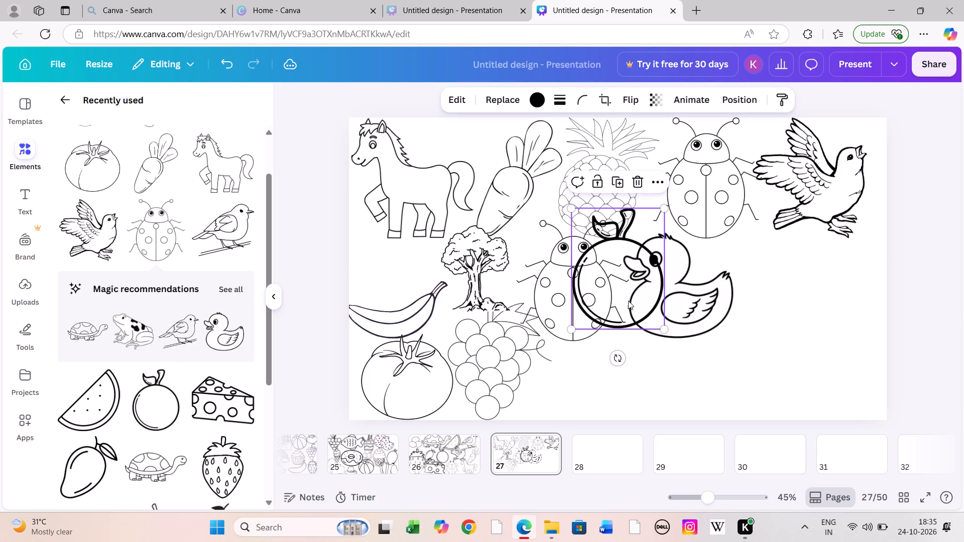
{"action": "left_click_drag", "start_coordinate": [628, 301], "coordinate": [787, 308]}
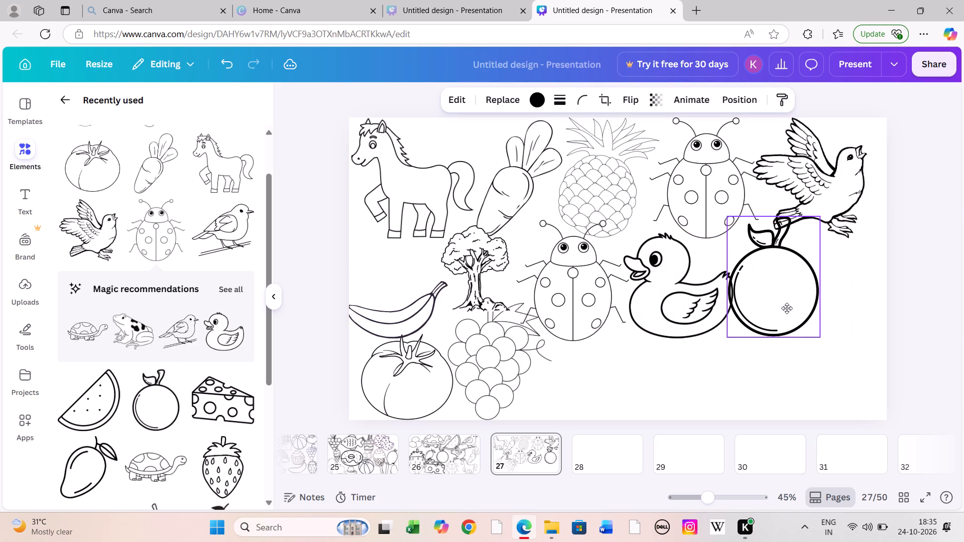
Add the turtle outline, scale it down and place it beside the grape bunch at the page's bottom edge.
{"action": "scroll", "coordinate": [135, 375], "scroll_direction": "down", "scroll_amount": 2}
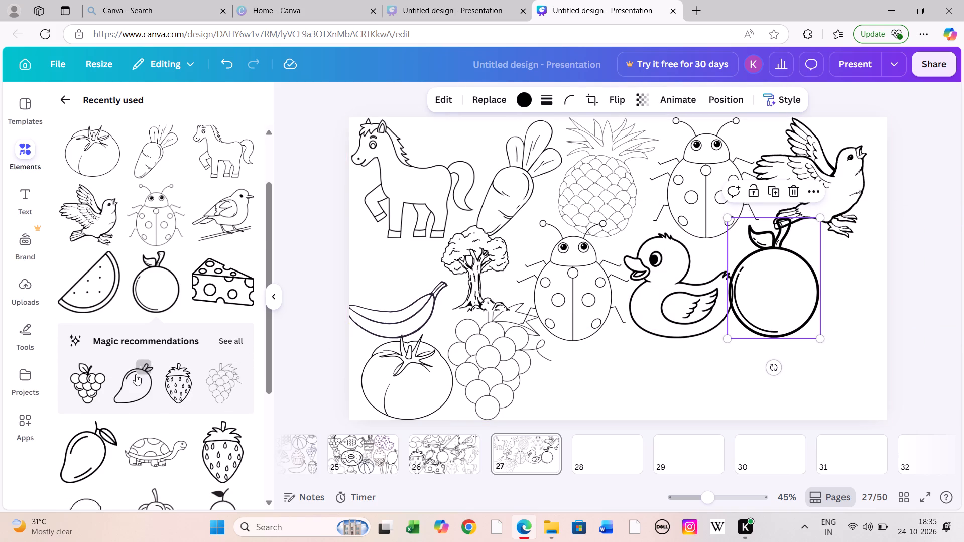
{"action": "left_click", "coordinate": [155, 347]}
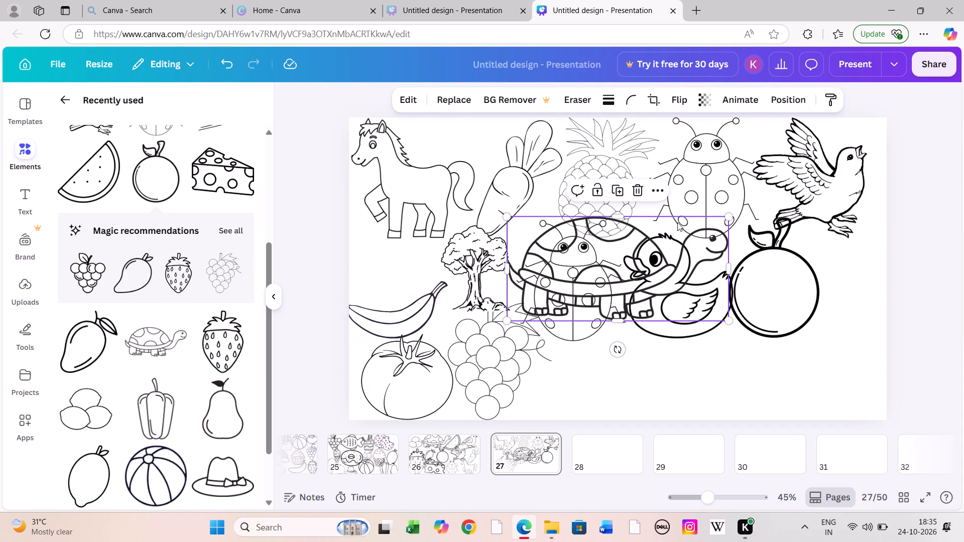
{"action": "left_click_drag", "start_coordinate": [579, 268], "coordinate": [616, 370]}
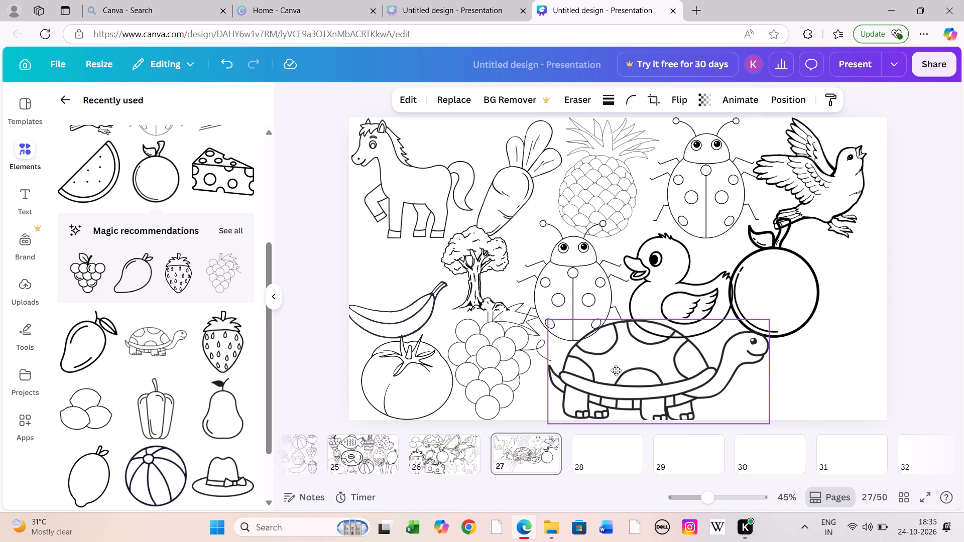
{"action": "left_click_drag", "start_coordinate": [616, 370], "coordinate": [594, 366]}
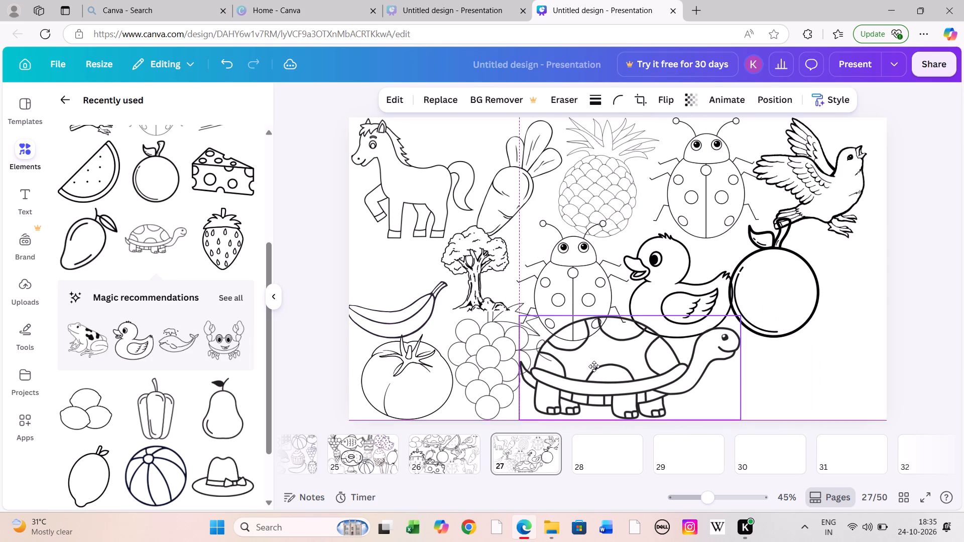
{"action": "left_click_drag", "start_coordinate": [594, 366], "coordinate": [596, 367]}
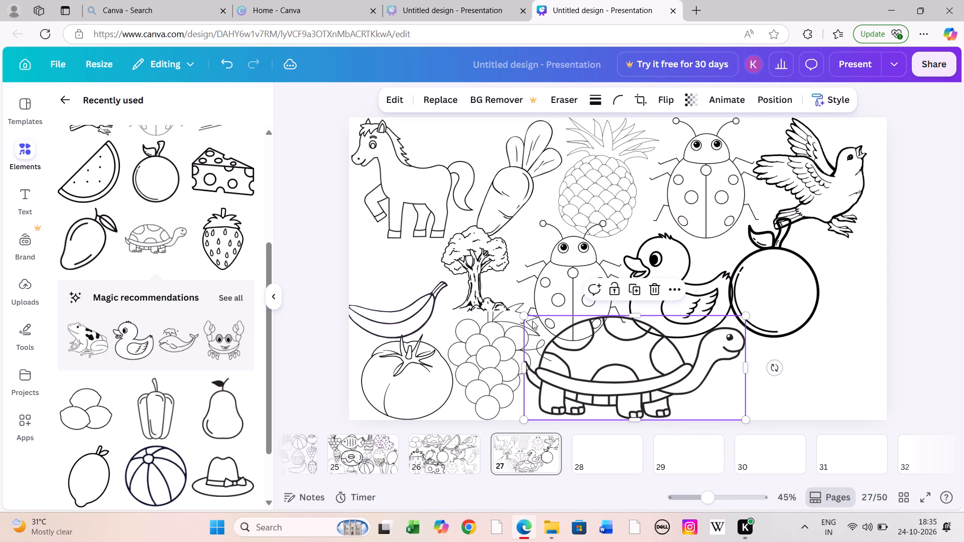
{"action": "left_click_drag", "start_coordinate": [527, 313], "coordinate": [572, 330]}
{"action": "left_click_drag", "start_coordinate": [641, 368], "coordinate": [604, 365]}
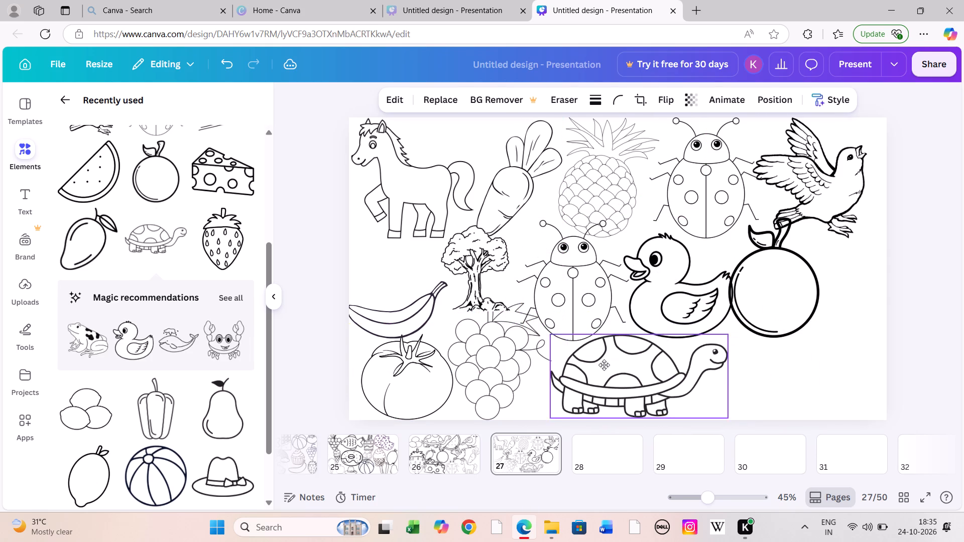
{"action": "left_click_drag", "start_coordinate": [604, 365], "coordinate": [603, 369]}
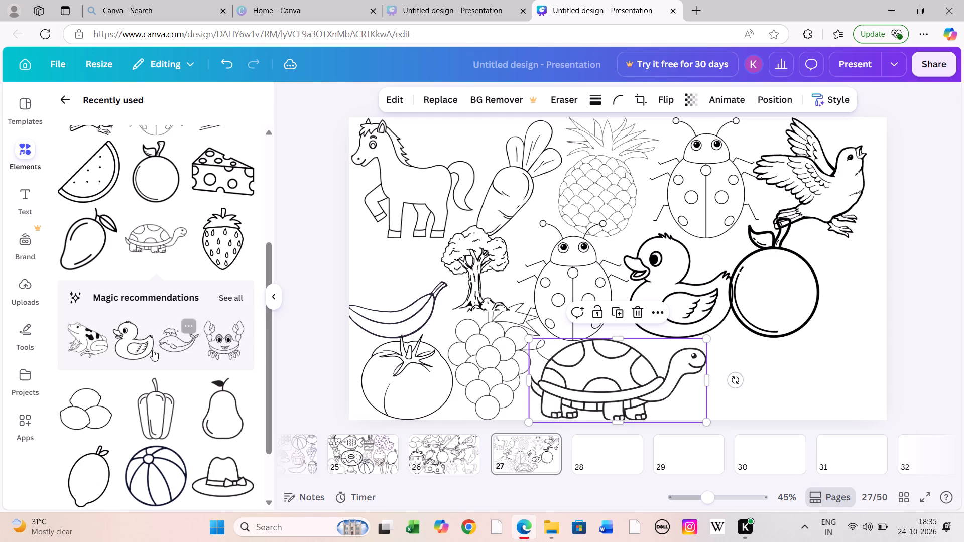
Add the crab outline, shrink it to fit below the duck and round fruit, and place it beside the turtle's head.
{"action": "left_click", "coordinate": [229, 344]}
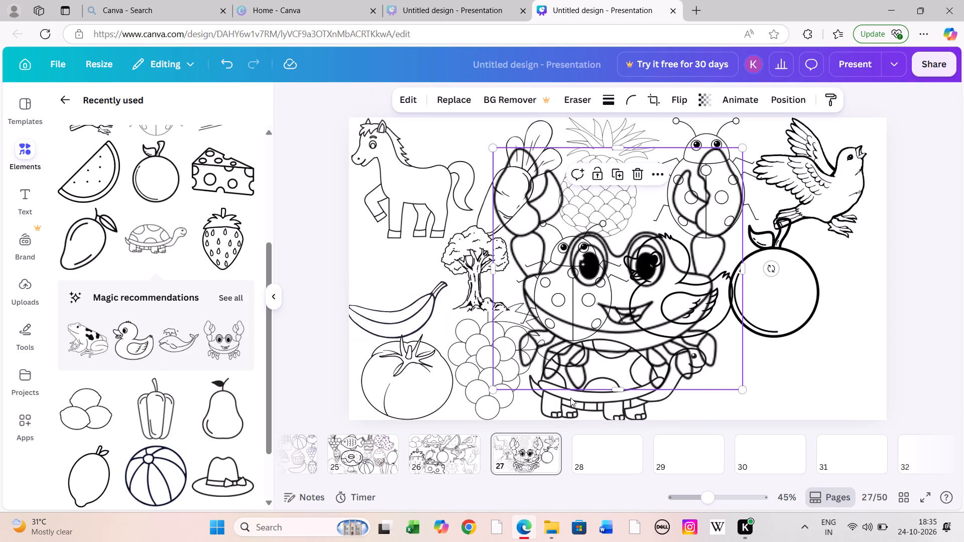
{"action": "left_click_drag", "start_coordinate": [496, 388], "coordinate": [588, 234]}
{"action": "left_click", "coordinate": [621, 199]}
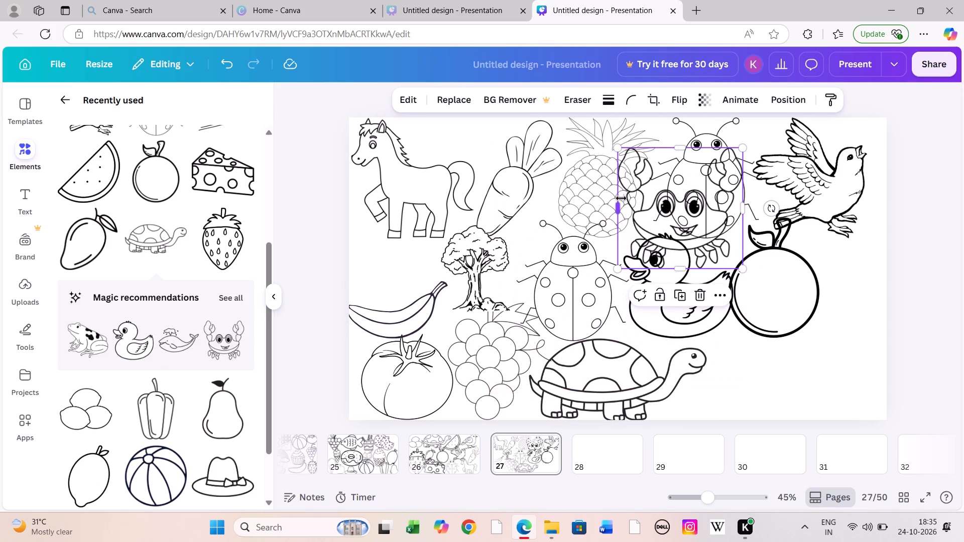
{"action": "left_click_drag", "start_coordinate": [681, 208], "coordinate": [762, 361]}
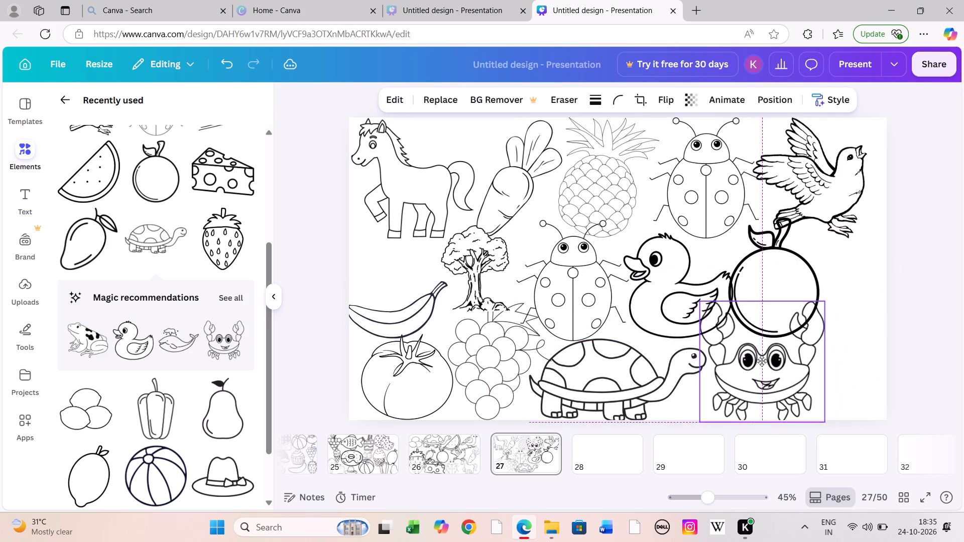
{"action": "left_click_drag", "start_coordinate": [762, 361], "coordinate": [744, 360]}
{"action": "left_click_drag", "start_coordinate": [801, 299], "coordinate": [755, 362]}
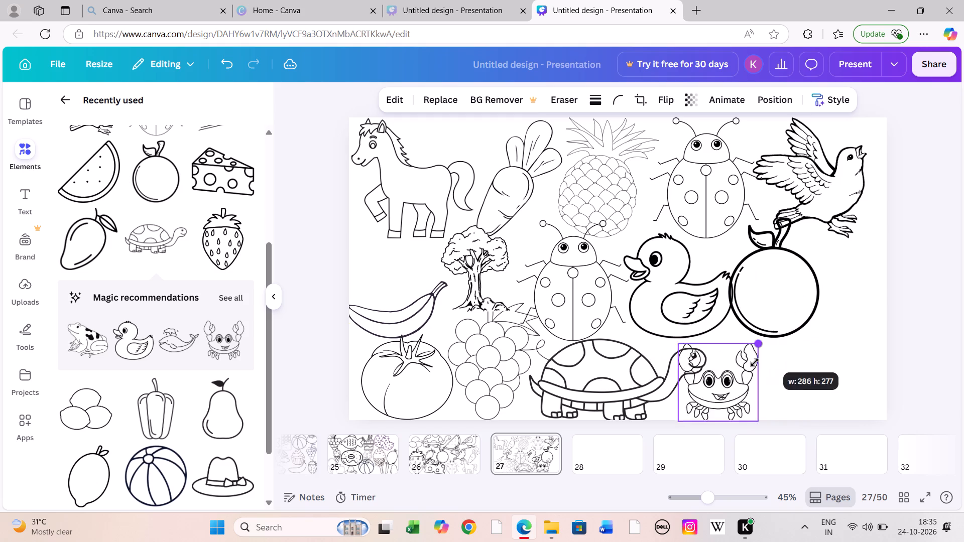
{"action": "left_click_drag", "start_coordinate": [755, 362], "coordinate": [753, 366]}
{"action": "left_click_drag", "start_coordinate": [706, 402], "coordinate": [714, 398]}
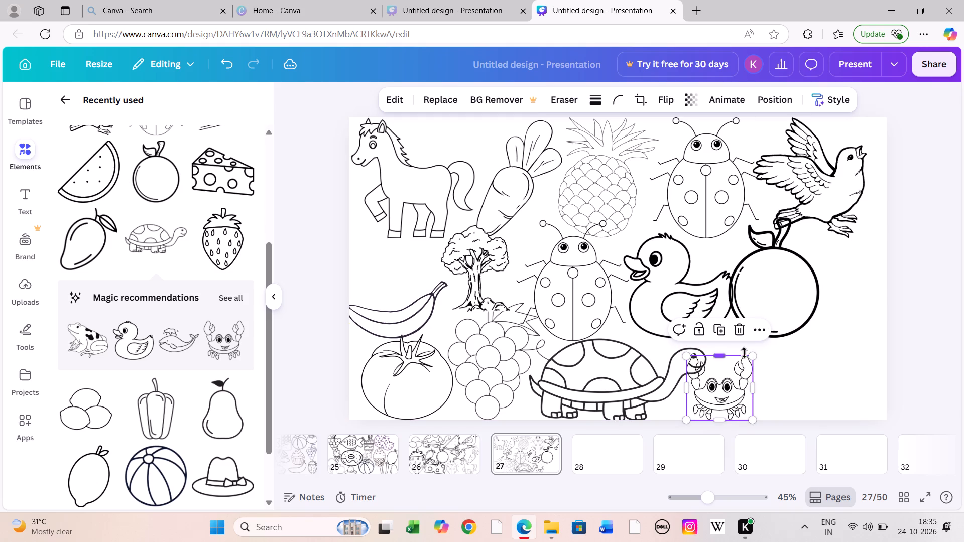
{"action": "left_click_drag", "start_coordinate": [756, 358], "coordinate": [772, 333]}
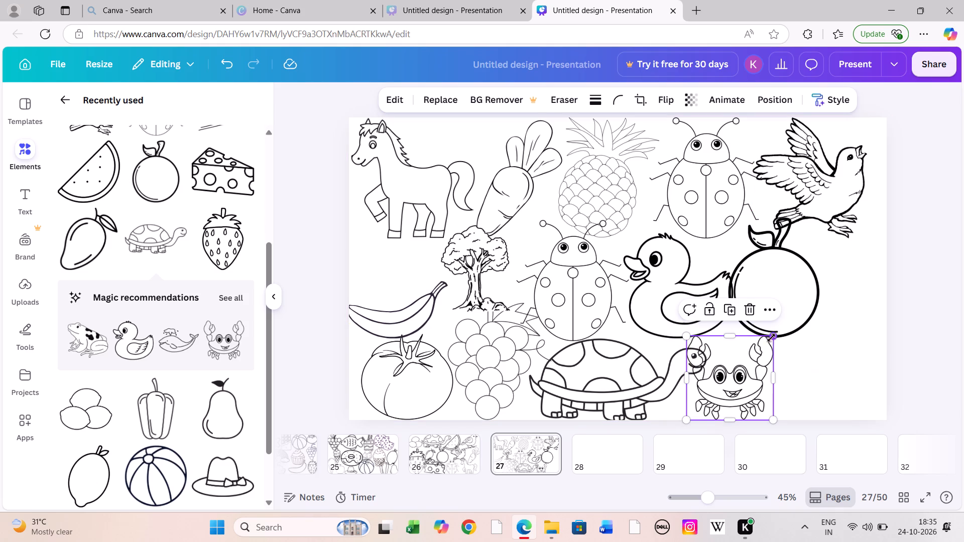
Add the bell pepper outline and place it beside the round fruit at the end of the middle row.
{"action": "scroll", "coordinate": [158, 380], "scroll_direction": "down", "scroll_amount": 2}
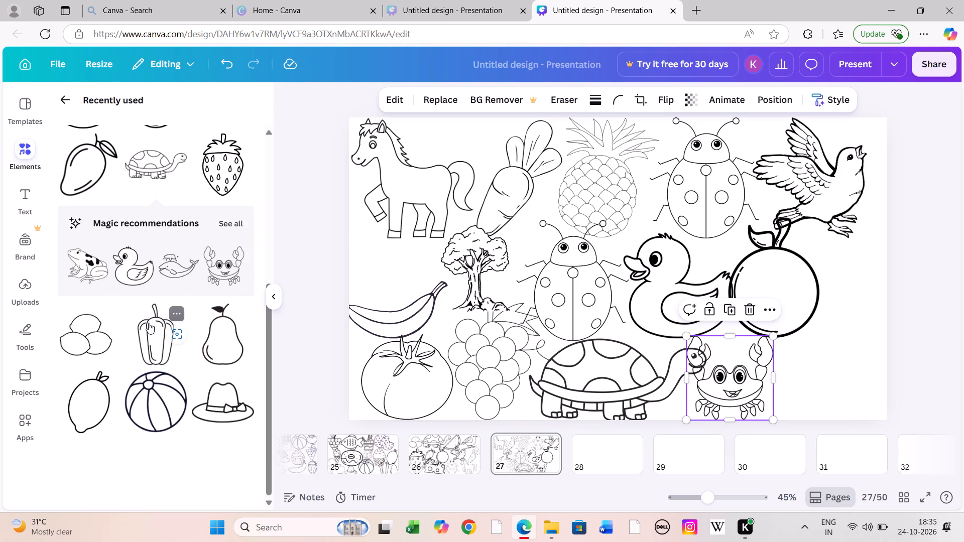
{"action": "left_click", "coordinate": [154, 338]}
{"action": "left_click_drag", "start_coordinate": [618, 311], "coordinate": [775, 343]}
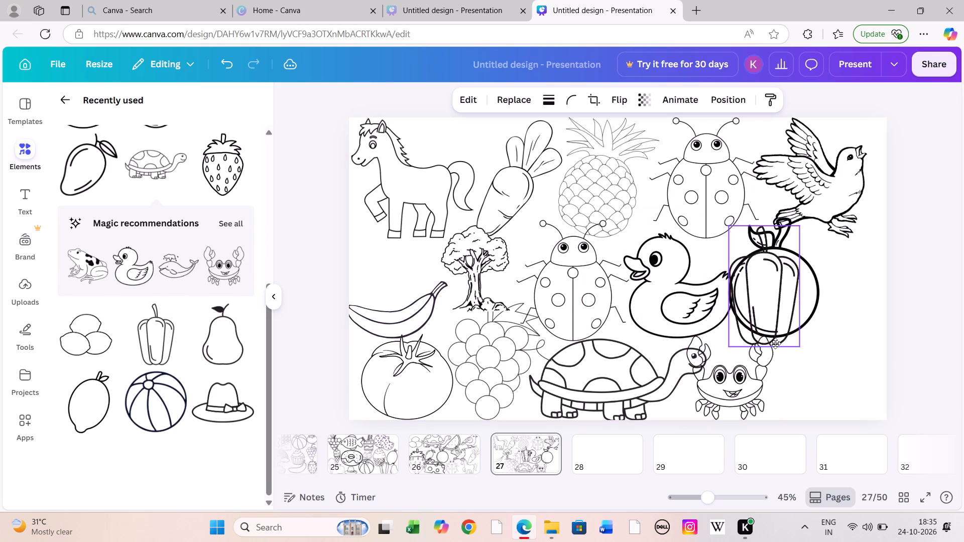
{"action": "left_click_drag", "start_coordinate": [775, 343], "coordinate": [849, 328]}
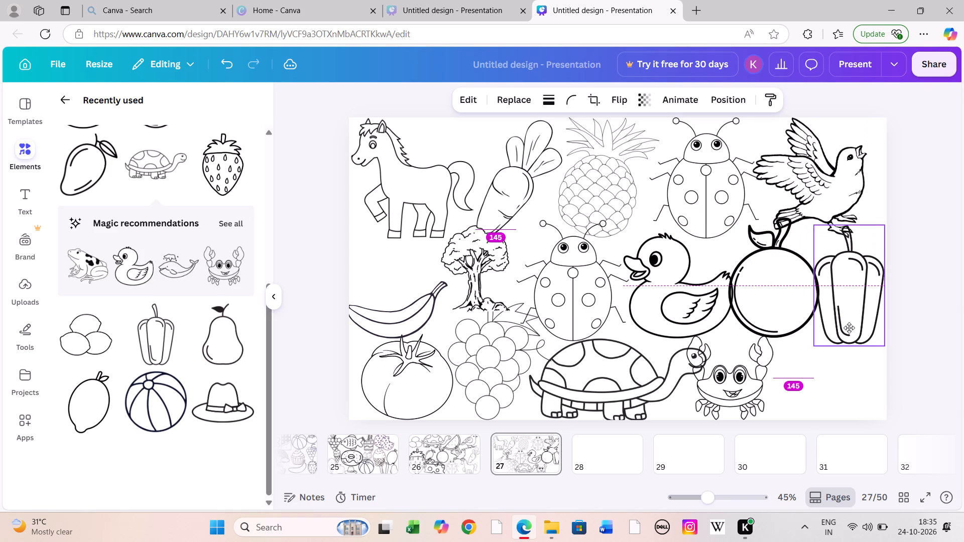
{"action": "left_click_drag", "start_coordinate": [849, 328], "coordinate": [850, 328]}
Add the bow-trimmed hat outline, place it in the page's bottom-right corner and size it to fill the space beside the crab.
{"action": "scroll", "coordinate": [212, 351], "scroll_direction": "down", "scroll_amount": 2}
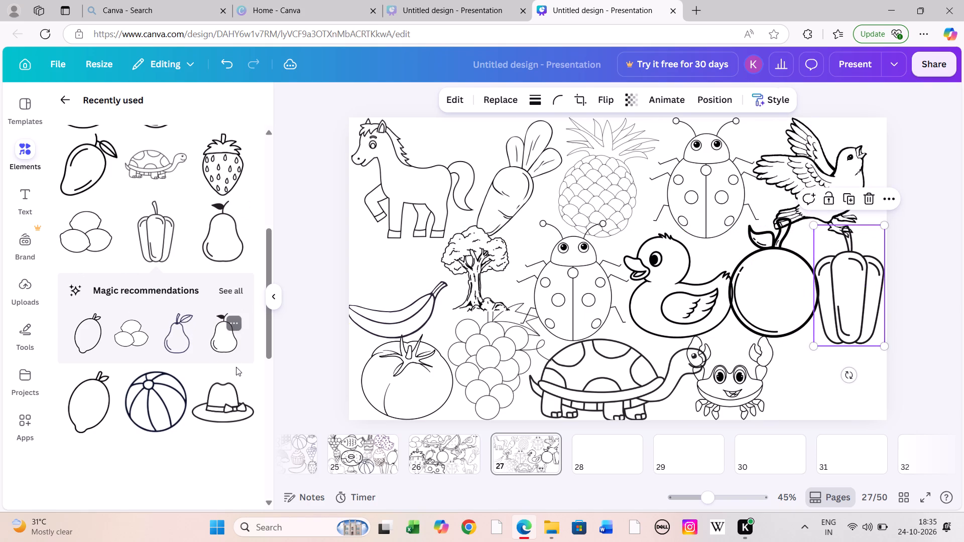
{"action": "left_click", "coordinate": [226, 417]}
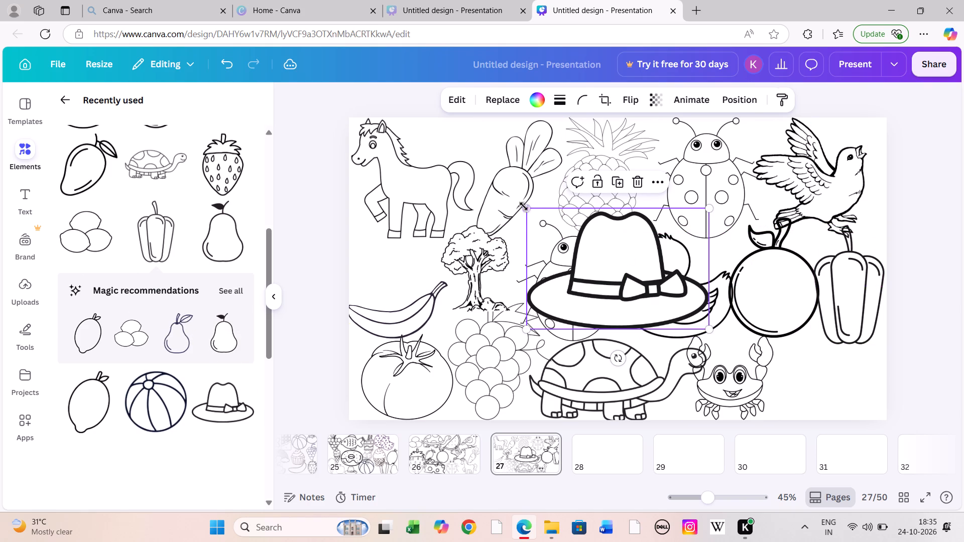
{"action": "left_click_drag", "start_coordinate": [530, 208], "coordinate": [647, 245]}
{"action": "left_click_drag", "start_coordinate": [682, 299], "coordinate": [679, 300]}
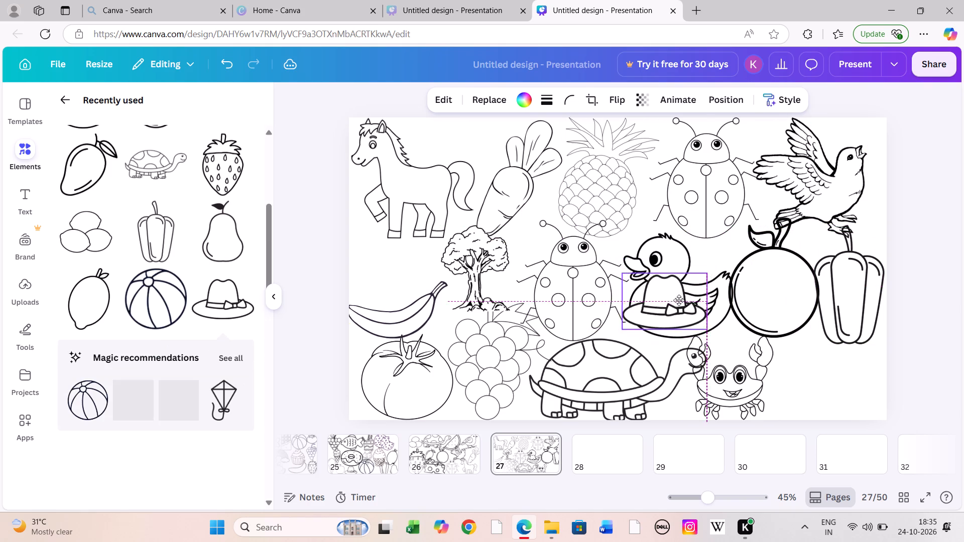
{"action": "left_click_drag", "start_coordinate": [679, 300], "coordinate": [855, 391]}
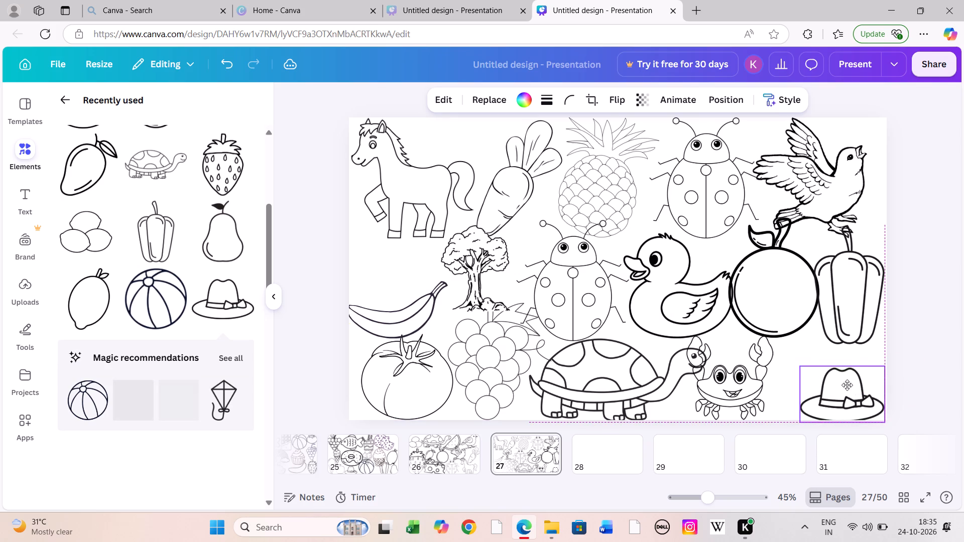
{"action": "left_click_drag", "start_coordinate": [800, 367], "coordinate": [782, 343]}
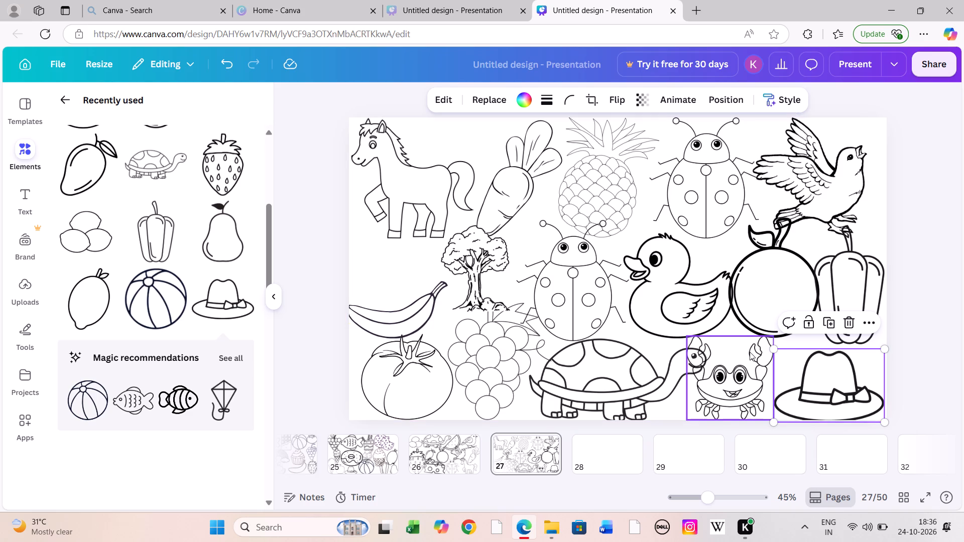
On blank page 28, add the duck outline, fit it into the page's top-left corner and shrink it to about a third of the page height.
{"action": "left_click", "coordinate": [626, 456]}
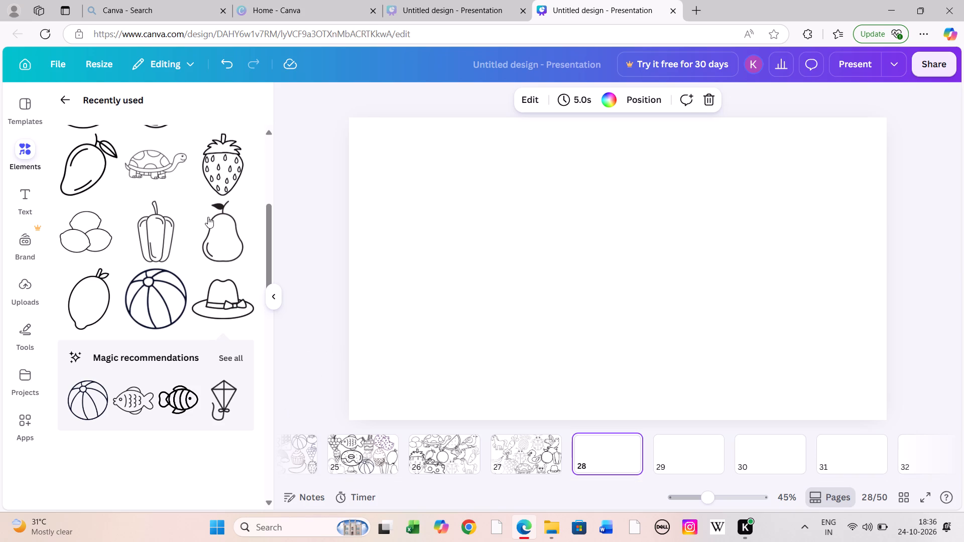
{"action": "scroll", "coordinate": [188, 377], "scroll_direction": "down", "scroll_amount": 3}
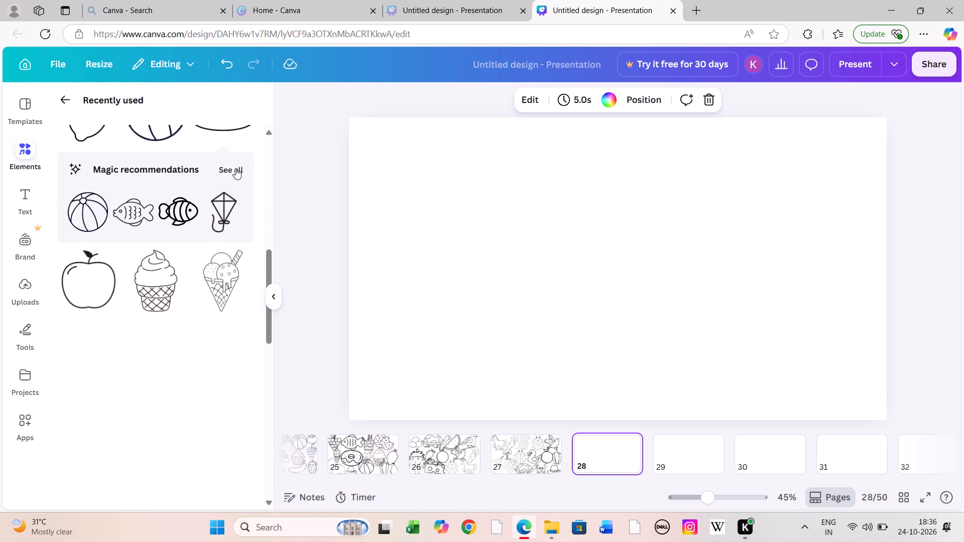
{"action": "left_click", "coordinate": [235, 168]}
{"action": "left_click", "coordinate": [161, 295]}
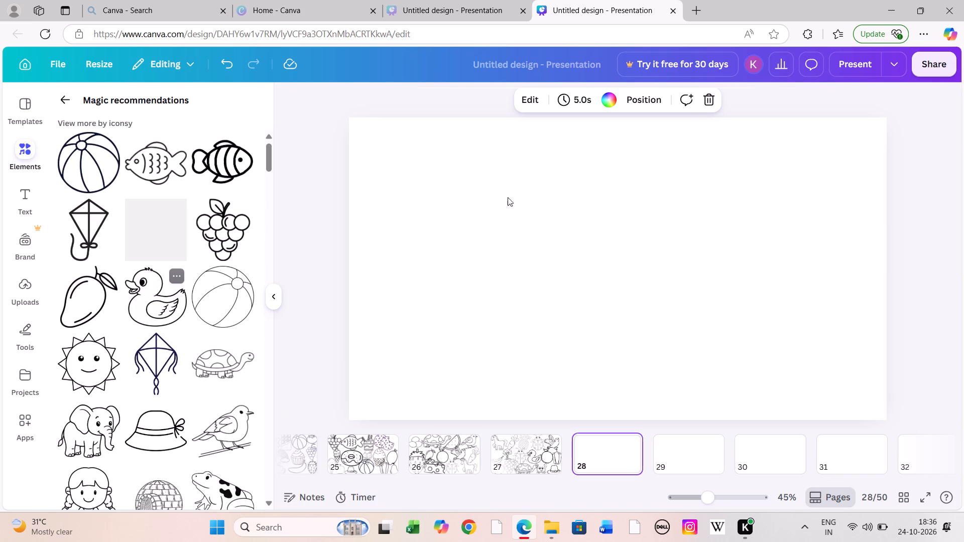
{"action": "left_click_drag", "start_coordinate": [654, 294], "coordinate": [521, 270]}
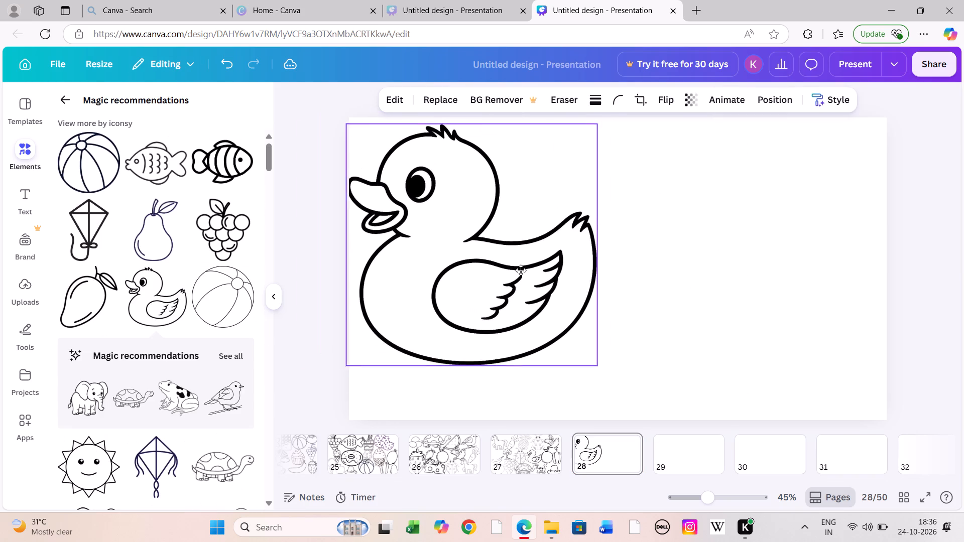
{"action": "left_click_drag", "start_coordinate": [521, 270], "coordinate": [514, 265]}
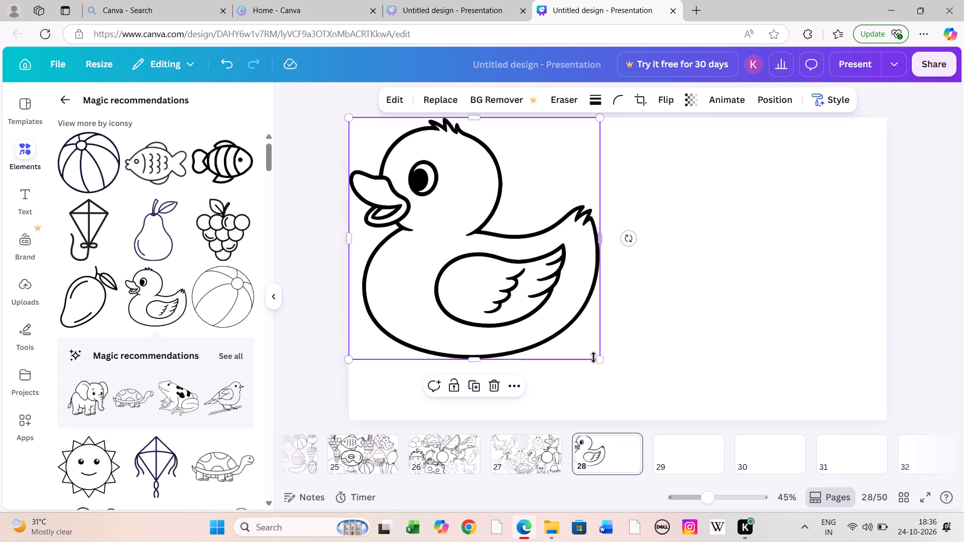
{"action": "left_click_drag", "start_coordinate": [599, 364], "coordinate": [421, 246]}
{"action": "left_click", "coordinate": [463, 265]}
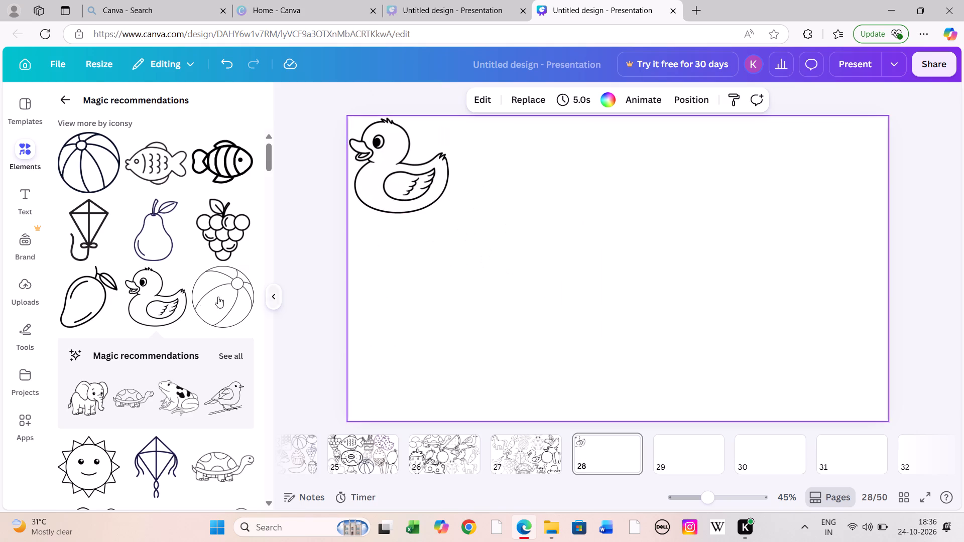
Add the thin-lined beach ball outline, scale it down to about 399 by 395 and place it beside the duck at the page's top edge.
{"action": "left_click", "coordinate": [203, 299]}
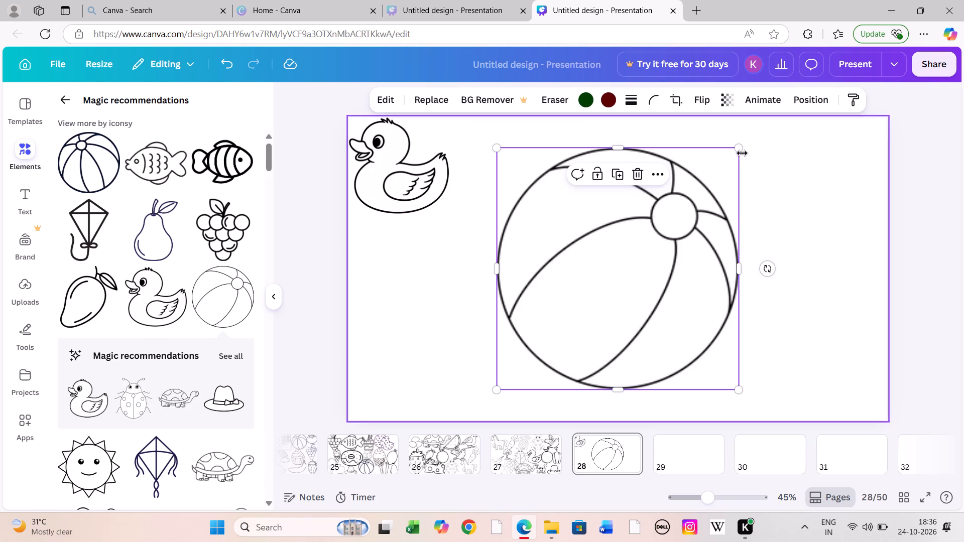
{"action": "left_click_drag", "start_coordinate": [739, 147], "coordinate": [655, 326]}
{"action": "left_click", "coordinate": [604, 380]}
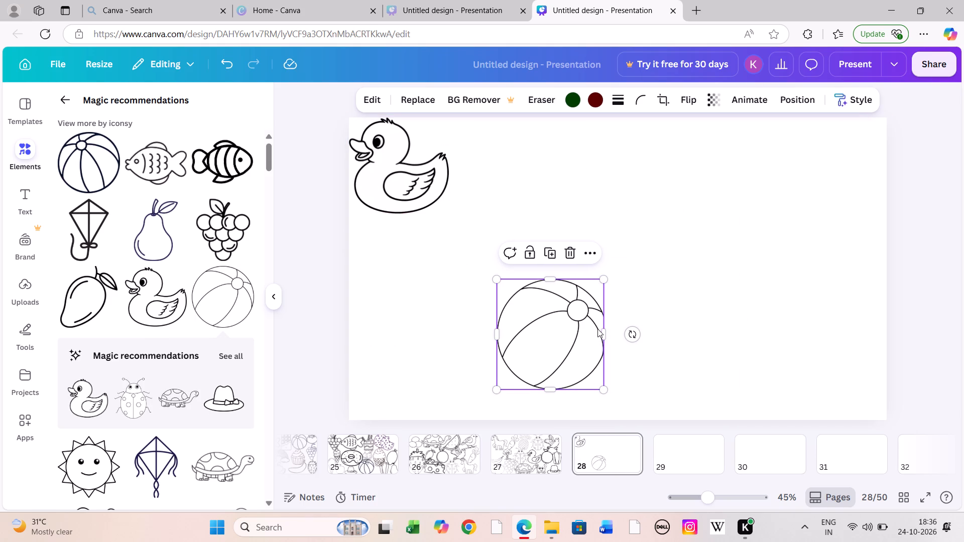
{"action": "left_click", "coordinate": [600, 328]}
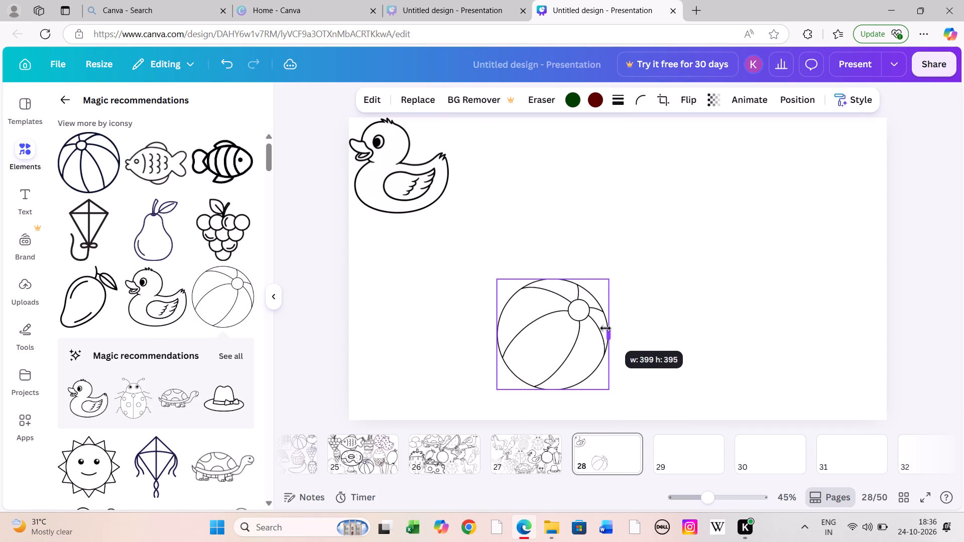
{"action": "left_click_drag", "start_coordinate": [566, 344], "coordinate": [523, 188]}
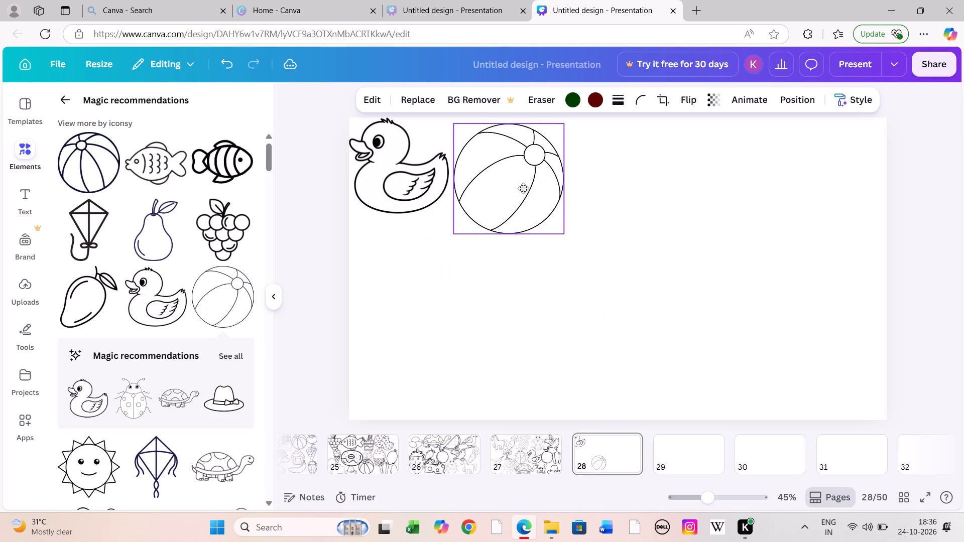
{"action": "left_click_drag", "start_coordinate": [523, 188], "coordinate": [521, 179]}
Add the turtle outline, scale it down to less than half its size and place it beside the beach ball at the page's top edge.
{"action": "scroll", "coordinate": [150, 369], "scroll_direction": "down", "scroll_amount": 2}
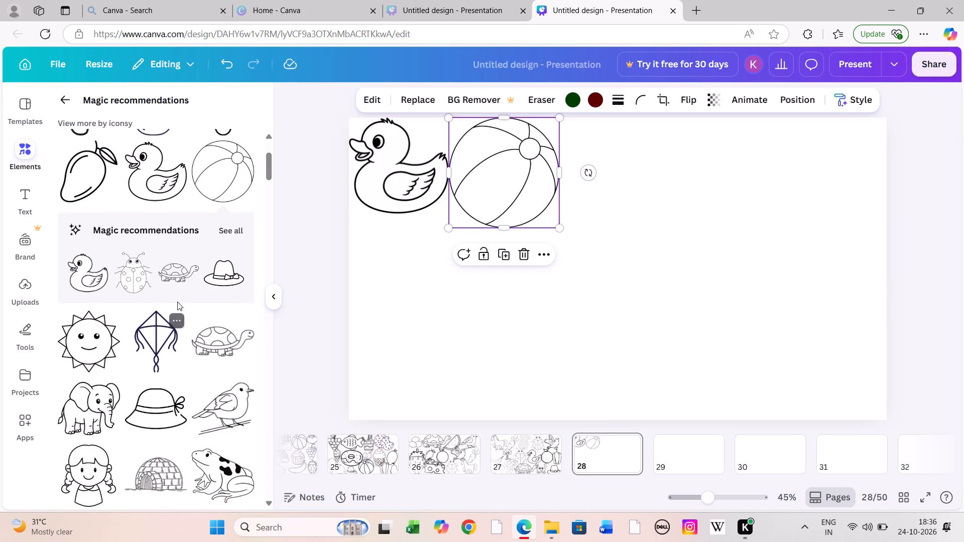
{"action": "left_click", "coordinate": [180, 273]}
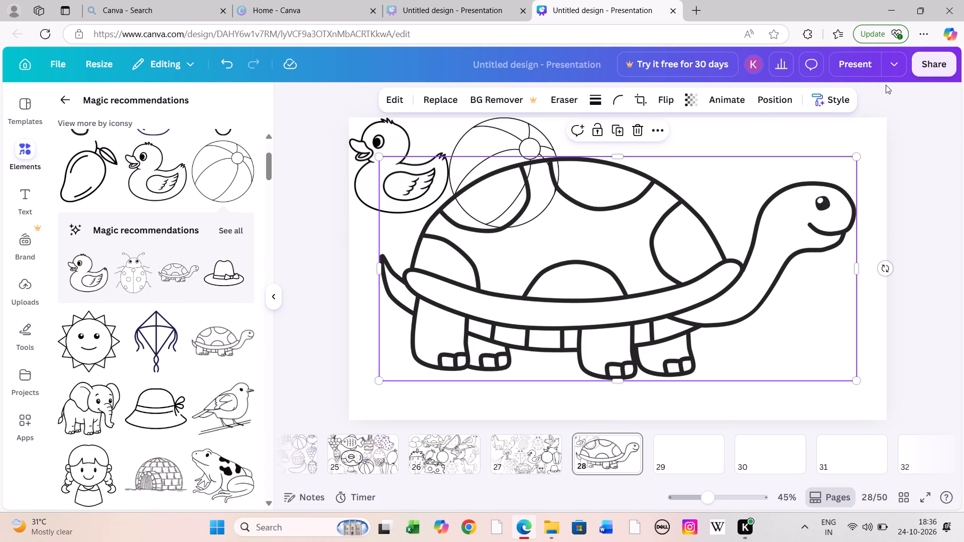
{"action": "left_click_drag", "start_coordinate": [855, 156], "coordinate": [603, 300]}
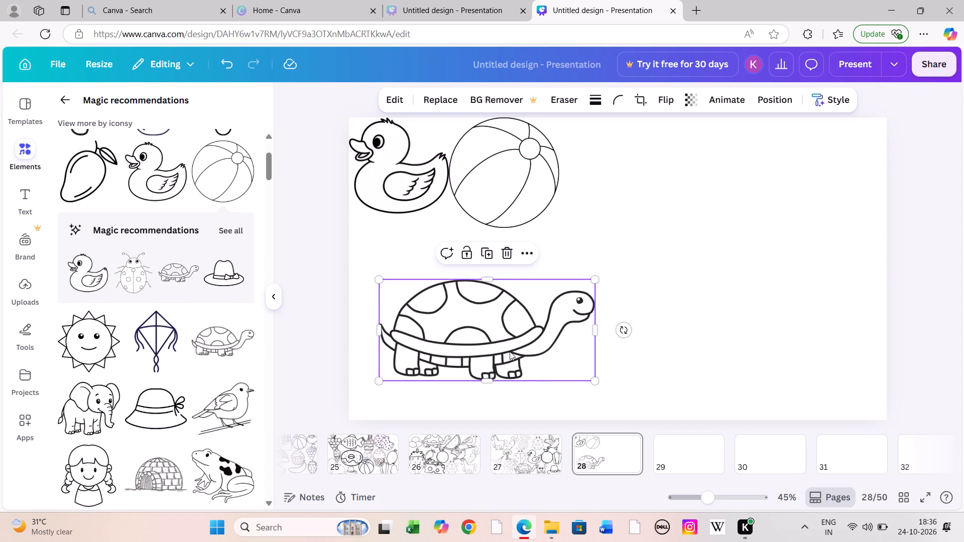
{"action": "left_click_drag", "start_coordinate": [509, 351], "coordinate": [692, 189]}
Add the dark blue kite outline with ribbon tails and place it in the page's top-right corner, beyond the turtle's head.
{"action": "scroll", "coordinate": [158, 332], "scroll_direction": "down", "scroll_amount": 1}
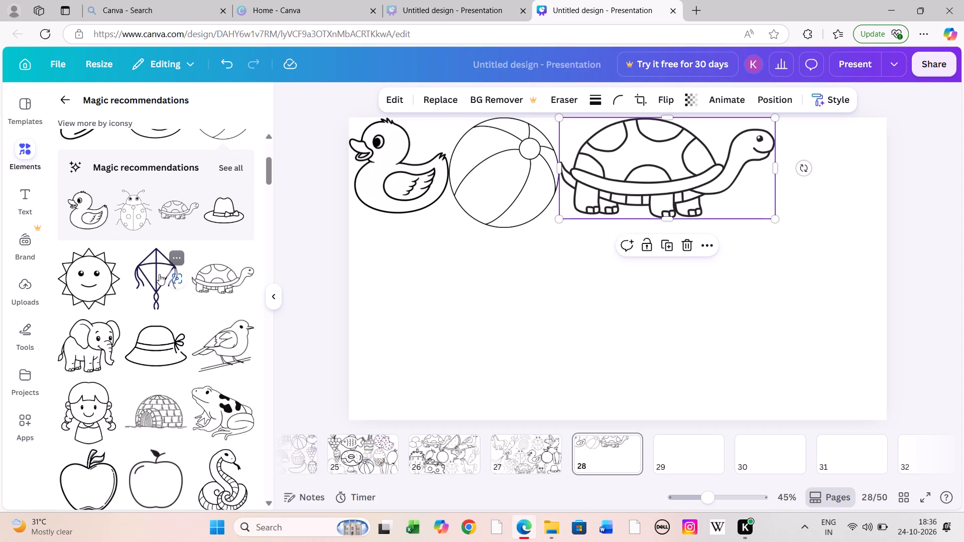
{"action": "left_click", "coordinate": [159, 274]}
{"action": "left_click_drag", "start_coordinate": [634, 296], "coordinate": [846, 180]}
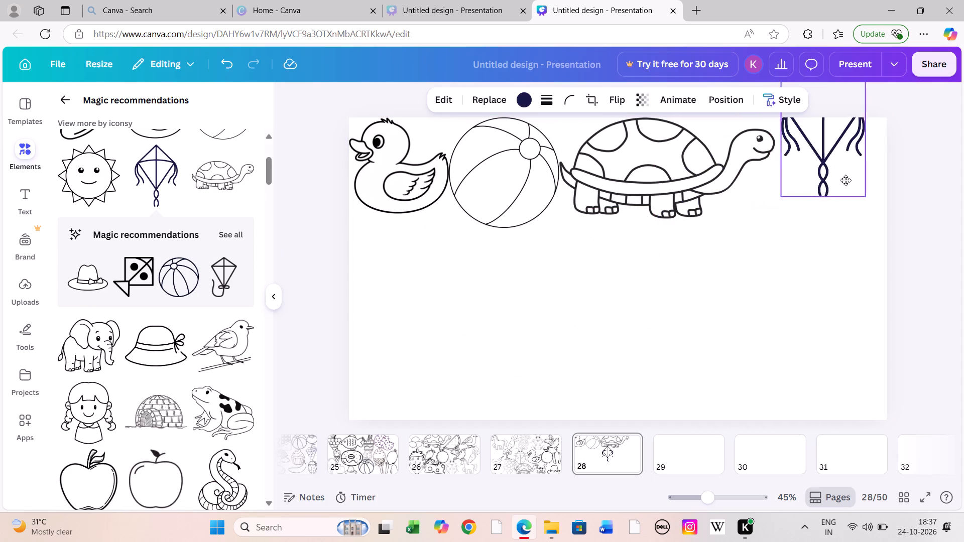
{"action": "left_click_drag", "start_coordinate": [846, 180], "coordinate": [851, 206]}
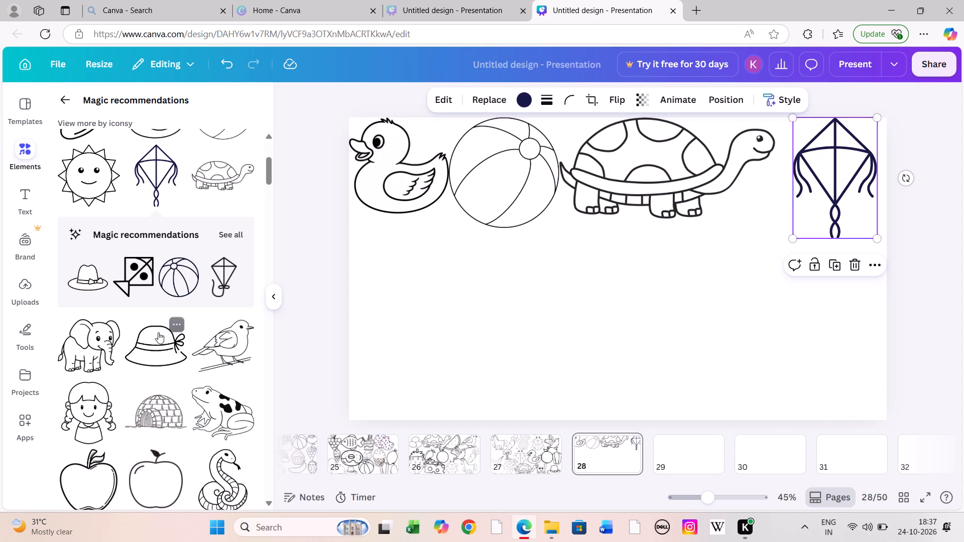
Add the outline of the bird on a branch and place it directly below the duck at the page's left edge.
{"action": "scroll", "coordinate": [167, 320], "scroll_direction": "down", "scroll_amount": 1}
{"action": "left_click", "coordinate": [221, 291]}
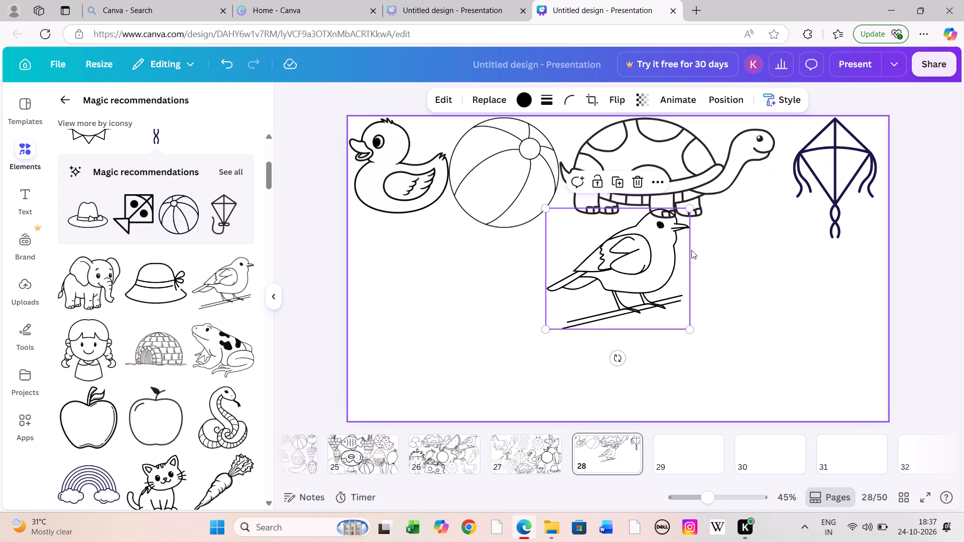
{"action": "left_click_drag", "start_coordinate": [629, 290], "coordinate": [433, 297]}
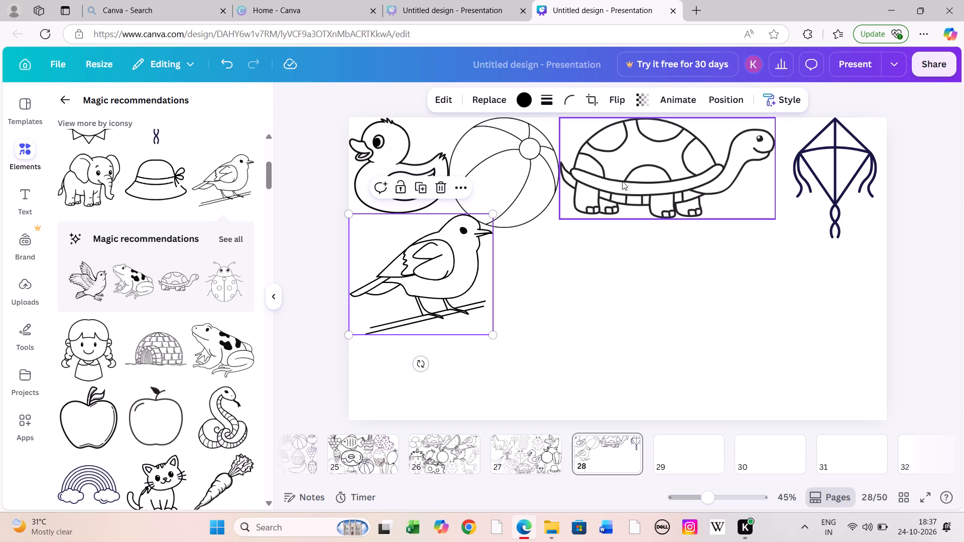
Add the igloo outline, scale it down to less than half its size and place it beside the bird, below the ball and turtle.
{"action": "left_click", "coordinate": [156, 344]}
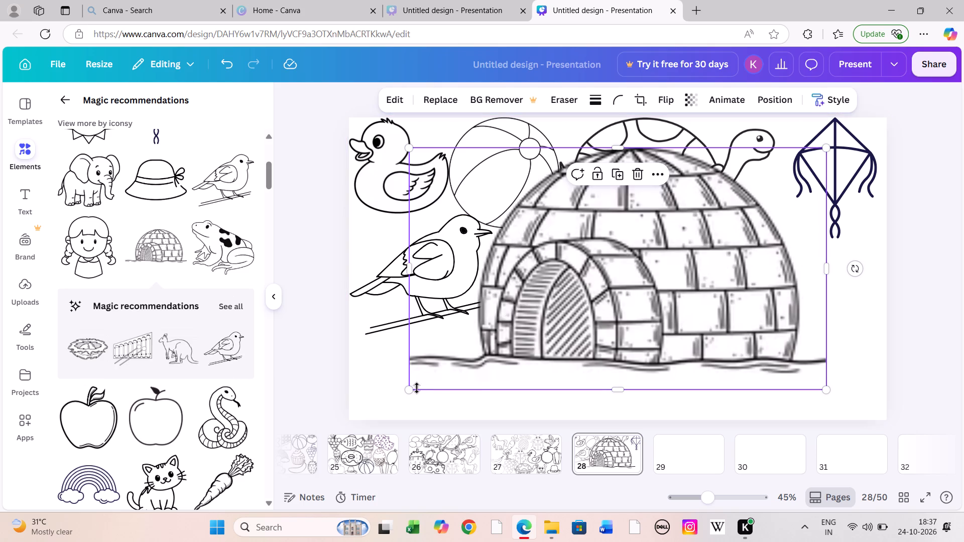
{"action": "left_click_drag", "start_coordinate": [411, 388], "coordinate": [616, 205]}
{"action": "left_click", "coordinate": [774, 151]}
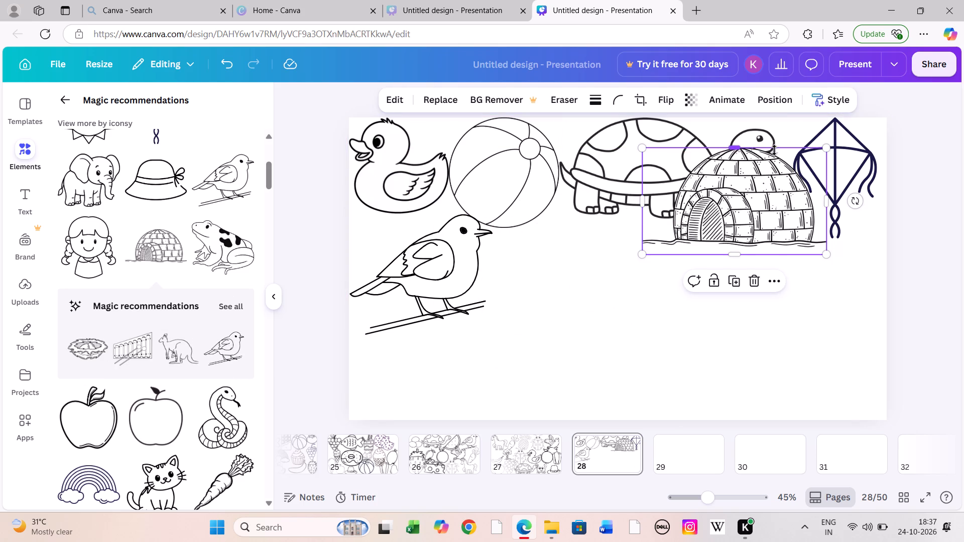
{"action": "left_click_drag", "start_coordinate": [764, 206], "coordinate": [598, 275]}
Add the coiled snake outline, scale it down to about half size and place it below the turtle's head, beside the kite.
{"action": "scroll", "coordinate": [196, 363], "scroll_direction": "down", "scroll_amount": 2}
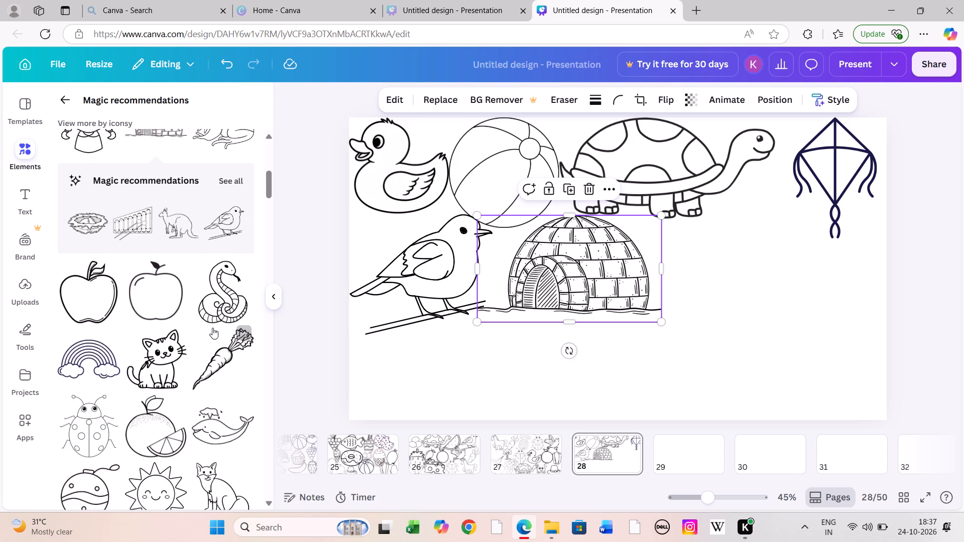
{"action": "left_click", "coordinate": [217, 309]}
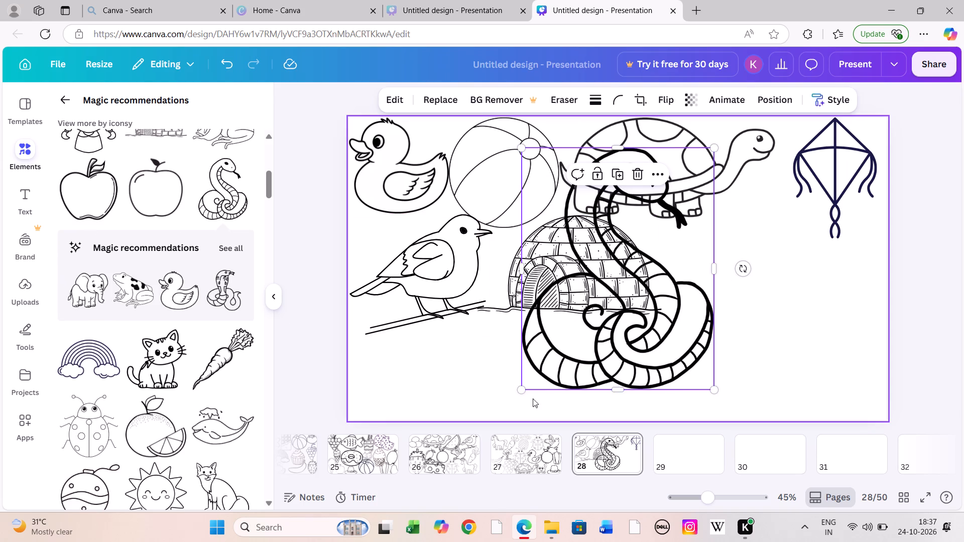
{"action": "left_click_drag", "start_coordinate": [525, 389], "coordinate": [612, 266]}
{"action": "left_click_drag", "start_coordinate": [646, 213], "coordinate": [733, 213]}
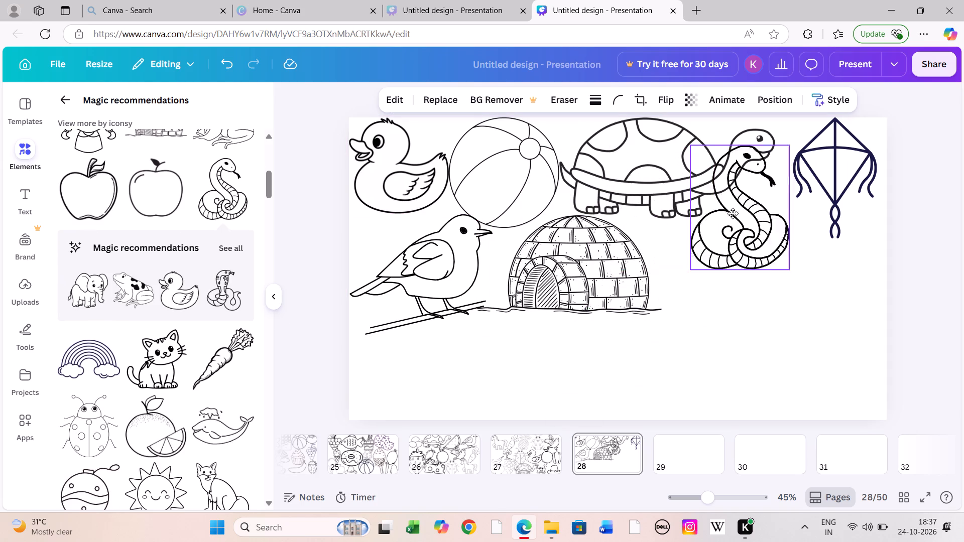
{"action": "left_click_drag", "start_coordinate": [733, 213], "coordinate": [752, 221]}
Move the igloo slightly up and left to close the gap with the beach ball and turtle.
{"action": "left_click_drag", "start_coordinate": [553, 237], "coordinate": [542, 220]}
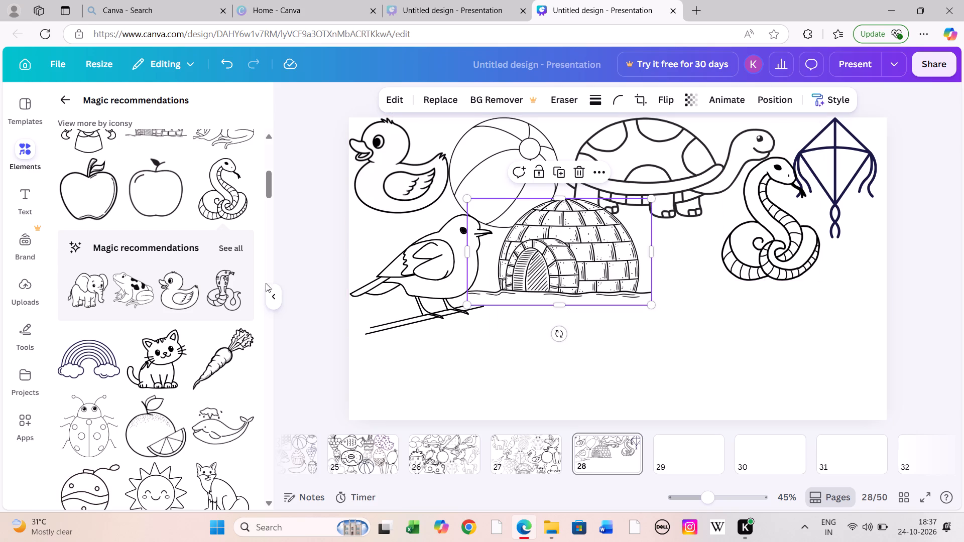
Add the sitting striped cat outline and place it between the igloo and the snake.
{"action": "scroll", "coordinate": [207, 337], "scroll_direction": "down", "scroll_amount": 1}
{"action": "left_click", "coordinate": [146, 309]}
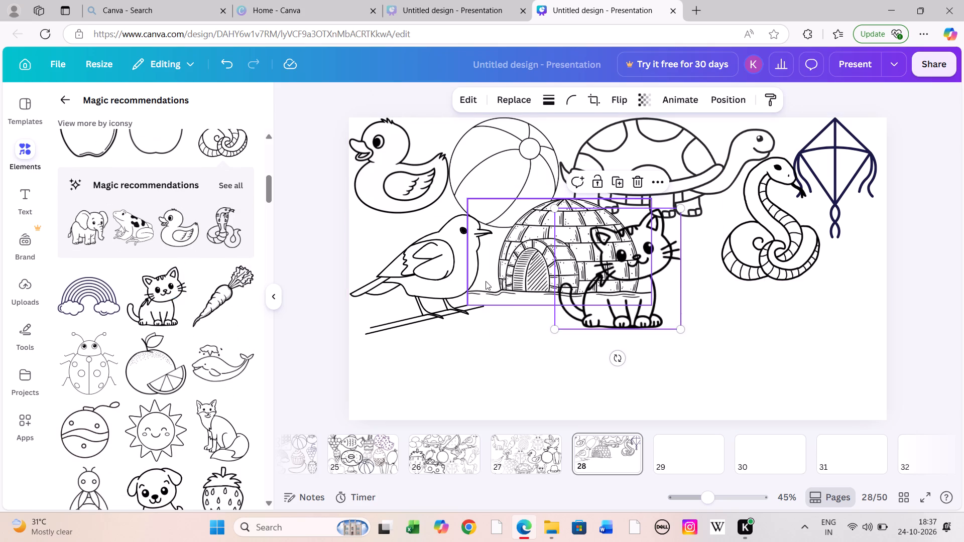
{"action": "left_click_drag", "start_coordinate": [592, 274], "coordinate": [665, 272]}
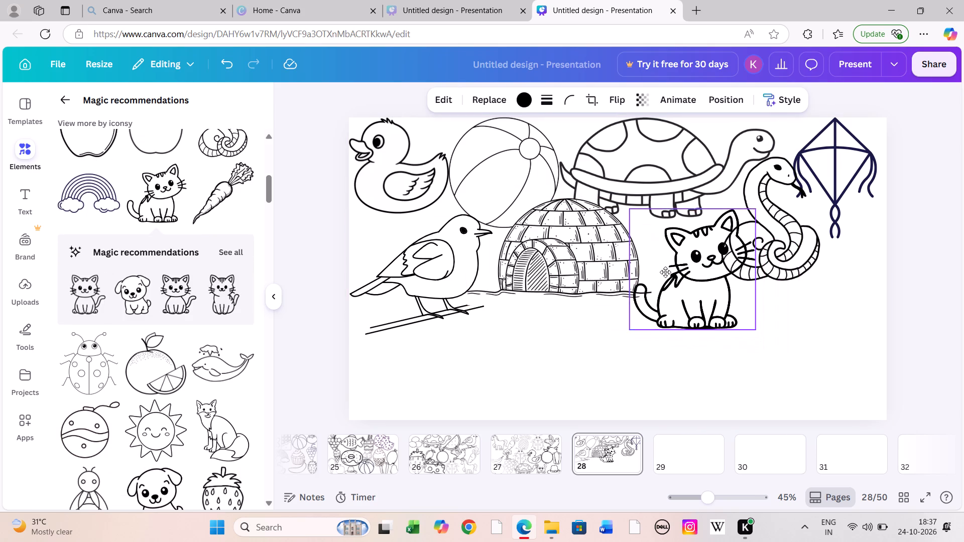
{"action": "left_click_drag", "start_coordinate": [665, 272], "coordinate": [665, 271]}
Add the spouting whale outline, scale it down and place it in the page's bottom-left corner below the bird.
{"action": "left_click", "coordinate": [209, 369]}
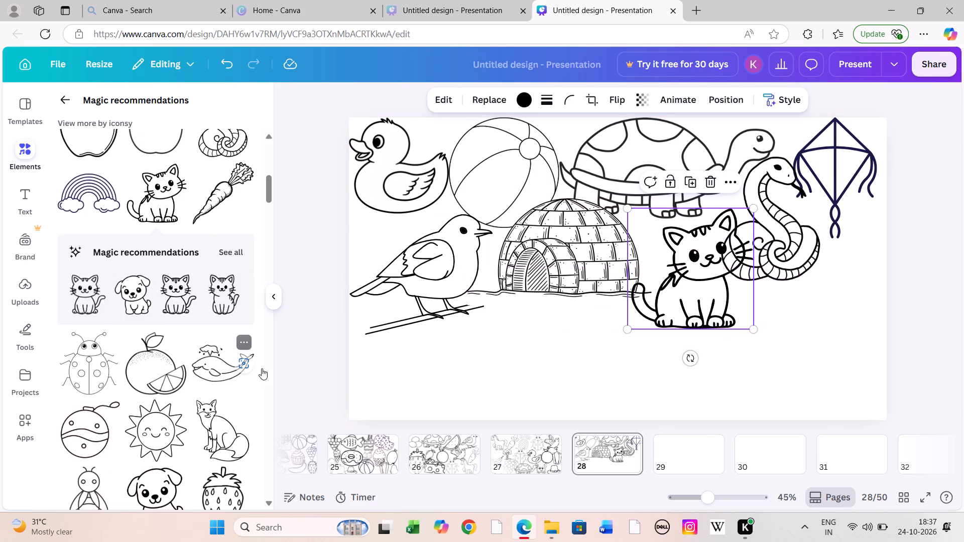
{"action": "left_click_drag", "start_coordinate": [822, 146], "coordinate": [638, 351]}
{"action": "left_click_drag", "start_coordinate": [554, 365], "coordinate": [528, 389]}
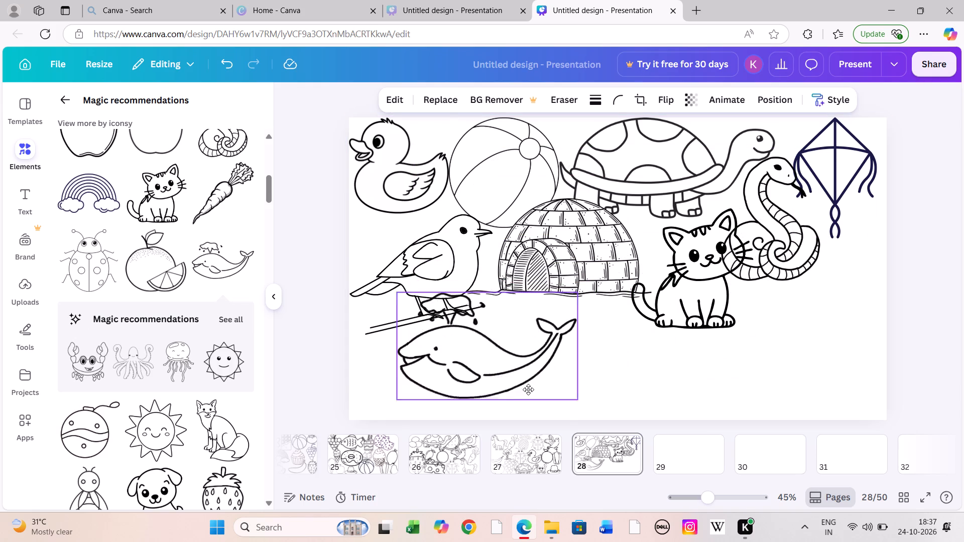
{"action": "left_click_drag", "start_coordinate": [528, 389], "coordinate": [486, 396]}
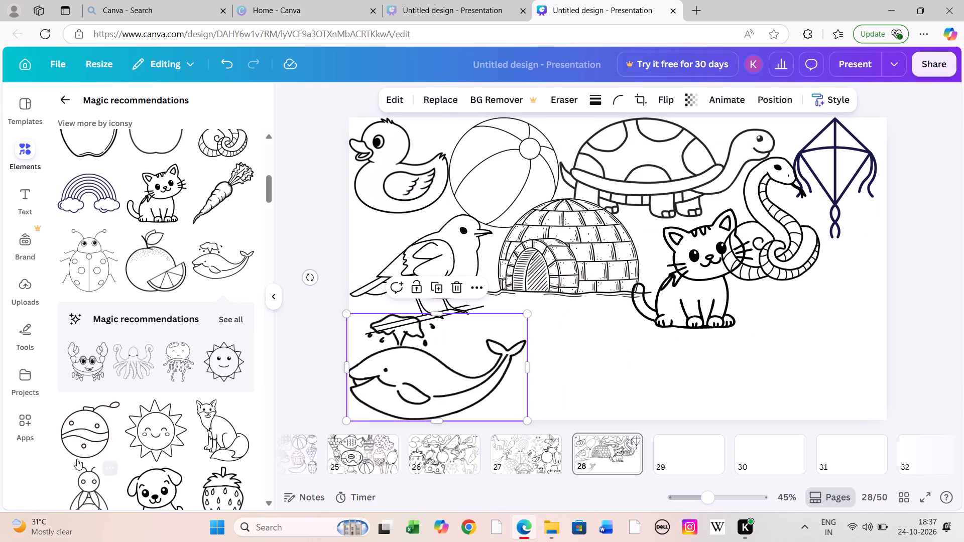
Add the sitting fox outline and place it at the page's bottom edge below the igloo, beside the whale's tail.
{"action": "left_click", "coordinate": [208, 438]}
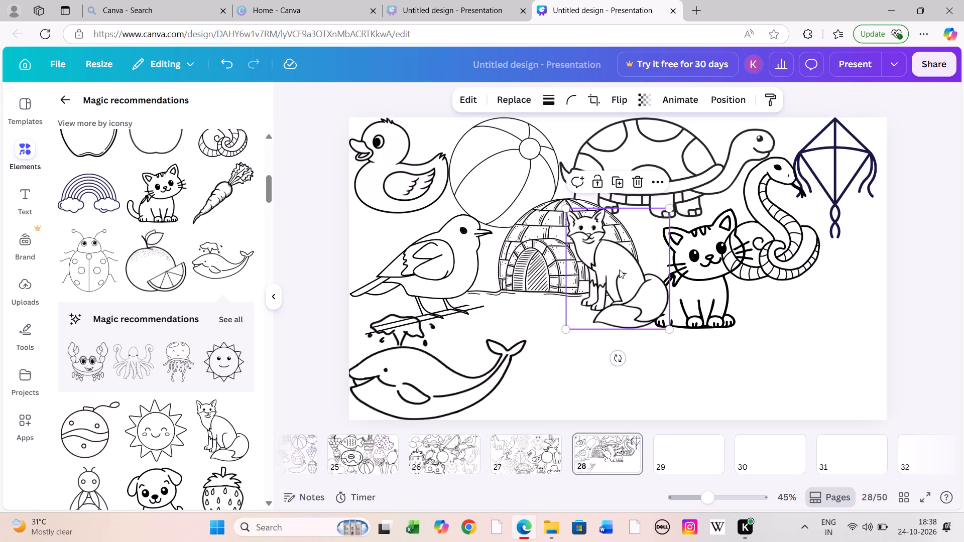
{"action": "left_click_drag", "start_coordinate": [619, 269], "coordinate": [552, 361]}
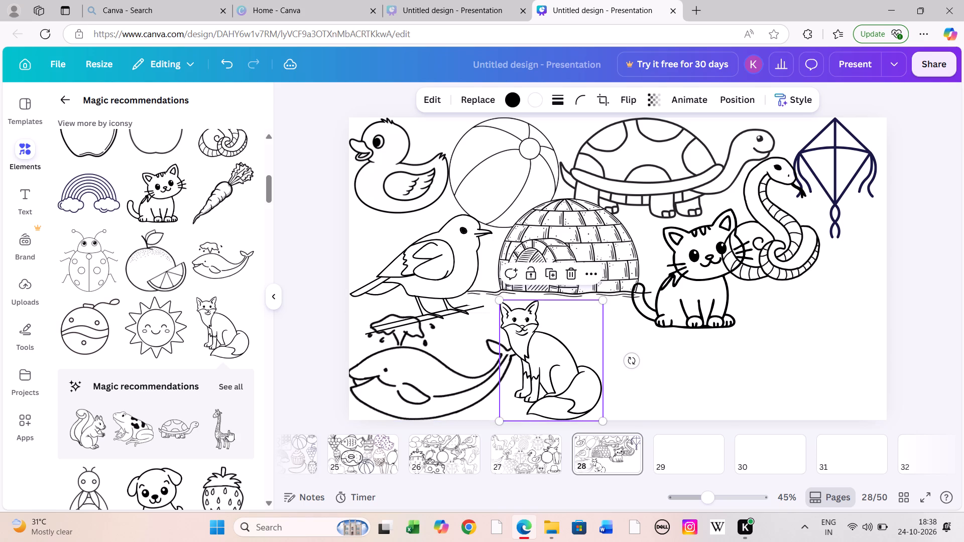
Add the sitting puppy outline, place it at the page's right edge below the kite and scale it down slightly.
{"action": "scroll", "coordinate": [156, 408], "scroll_direction": "down", "scroll_amount": 1}
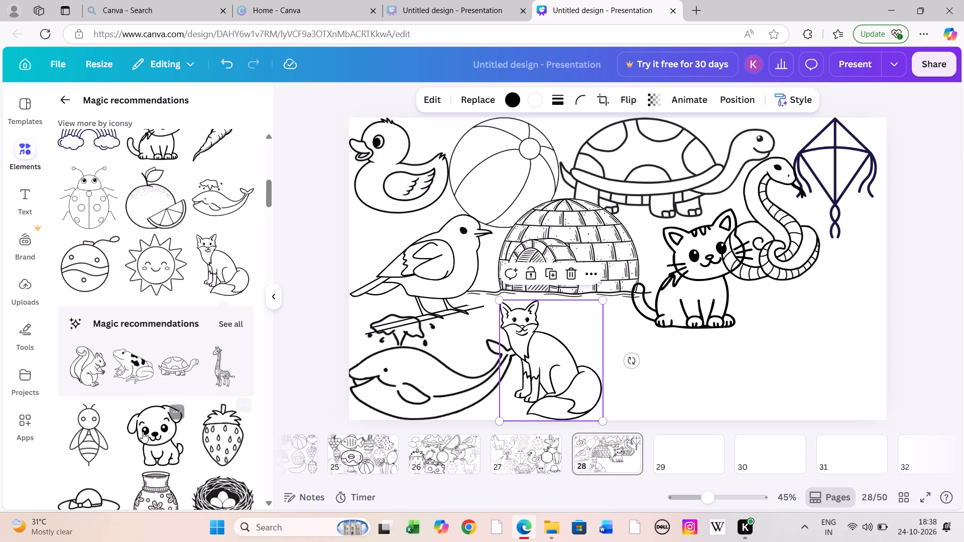
{"action": "left_click_drag", "start_coordinate": [143, 432], "coordinate": [148, 433]}
{"action": "left_click", "coordinate": [164, 445]}
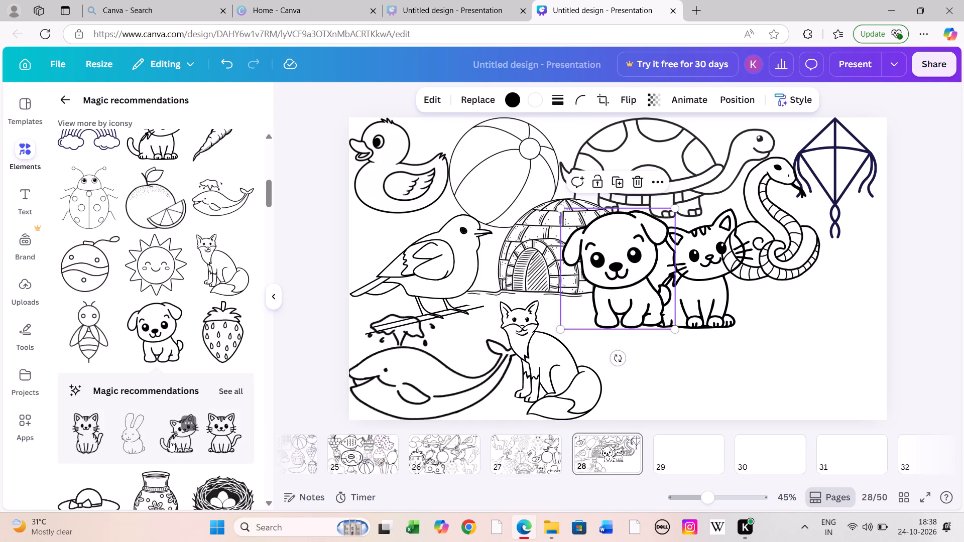
{"action": "left_click_drag", "start_coordinate": [638, 280], "coordinate": [638, 278]}
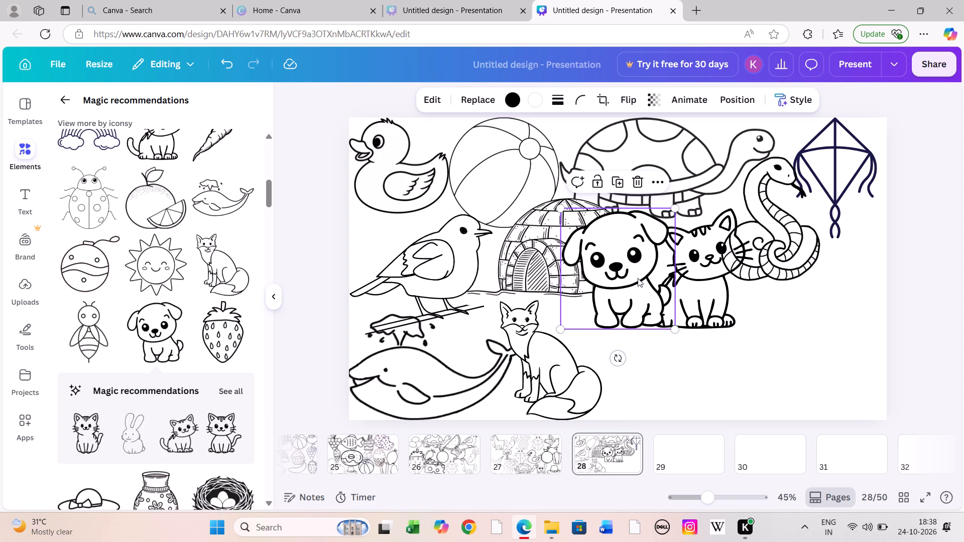
{"action": "left_click_drag", "start_coordinate": [638, 278], "coordinate": [852, 303]}
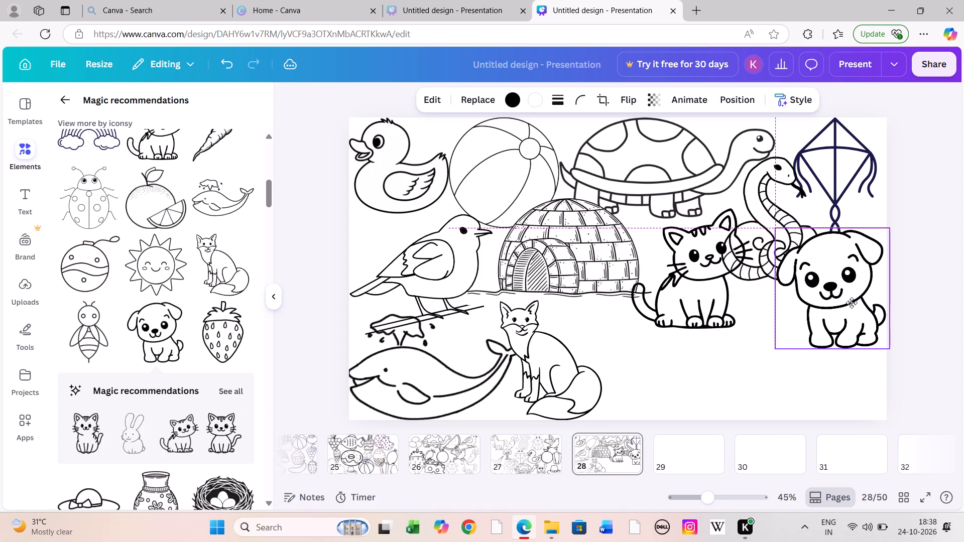
{"action": "left_click_drag", "start_coordinate": [852, 303], "coordinate": [850, 304]}
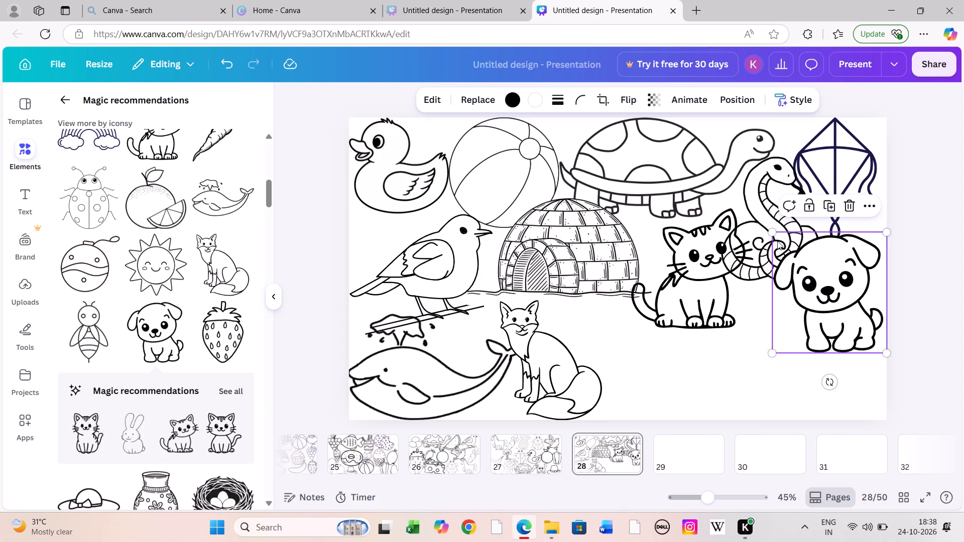
{"action": "left_click_drag", "start_coordinate": [772, 228], "coordinate": [797, 251]}
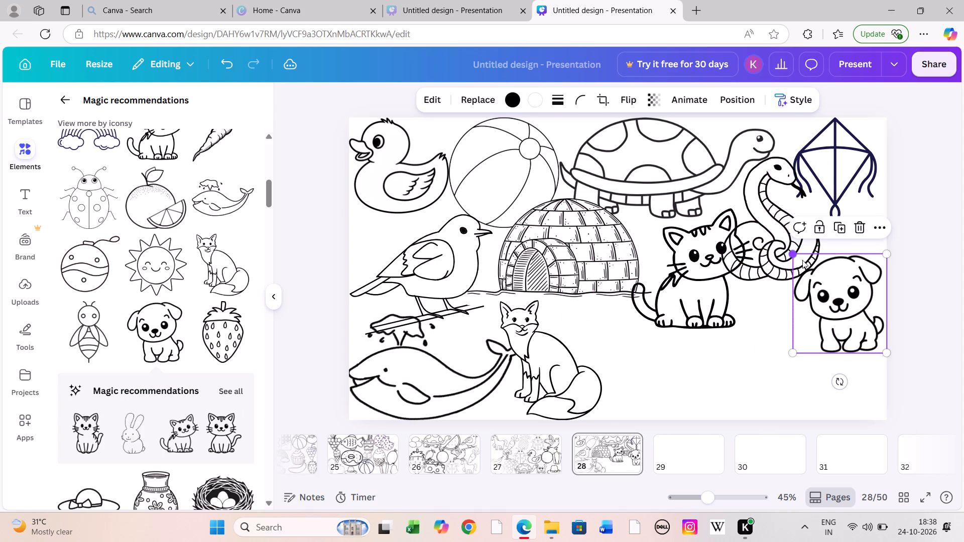
{"action": "left_click", "coordinate": [834, 304]}
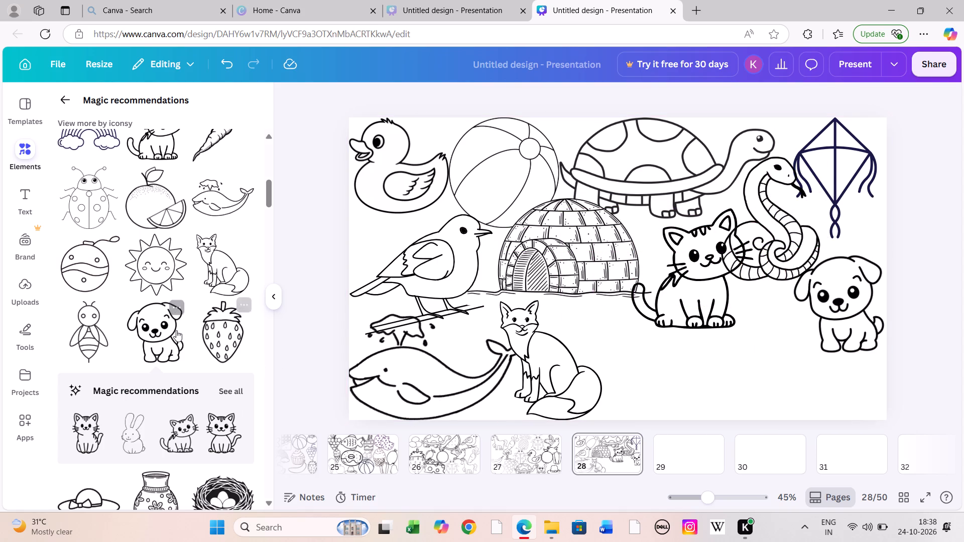
Add the bird's nest with eggs and place it below the snake, between the cat and the puppy.
{"action": "scroll", "coordinate": [176, 329], "scroll_direction": "down", "scroll_amount": 3}
{"action": "left_click", "coordinate": [209, 368]}
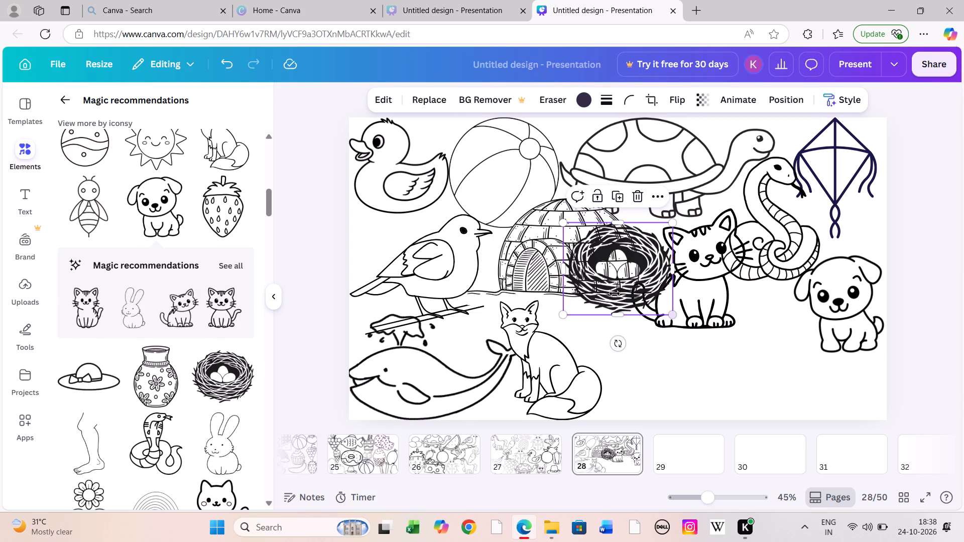
{"action": "left_click_drag", "start_coordinate": [628, 278], "coordinate": [692, 345]}
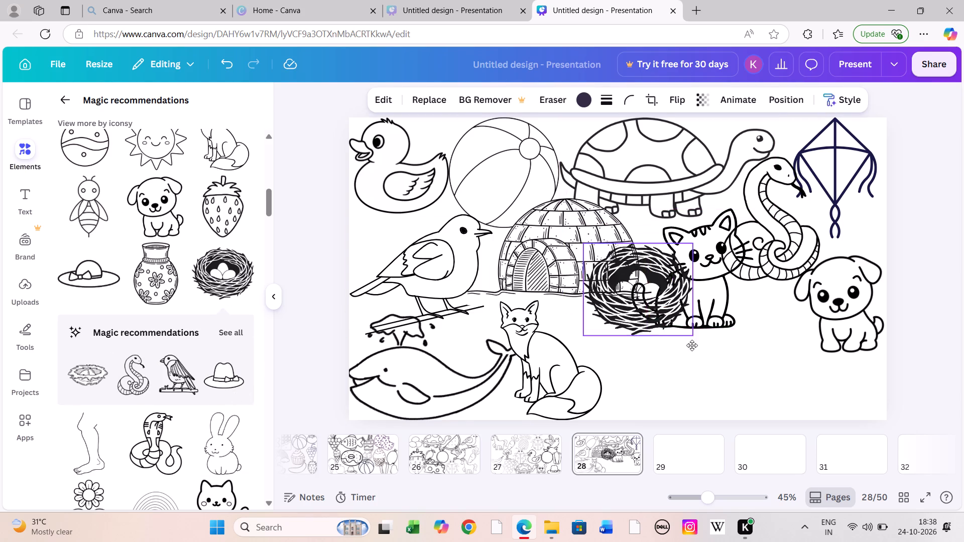
{"action": "left_click_drag", "start_coordinate": [692, 345], "coordinate": [783, 349]}
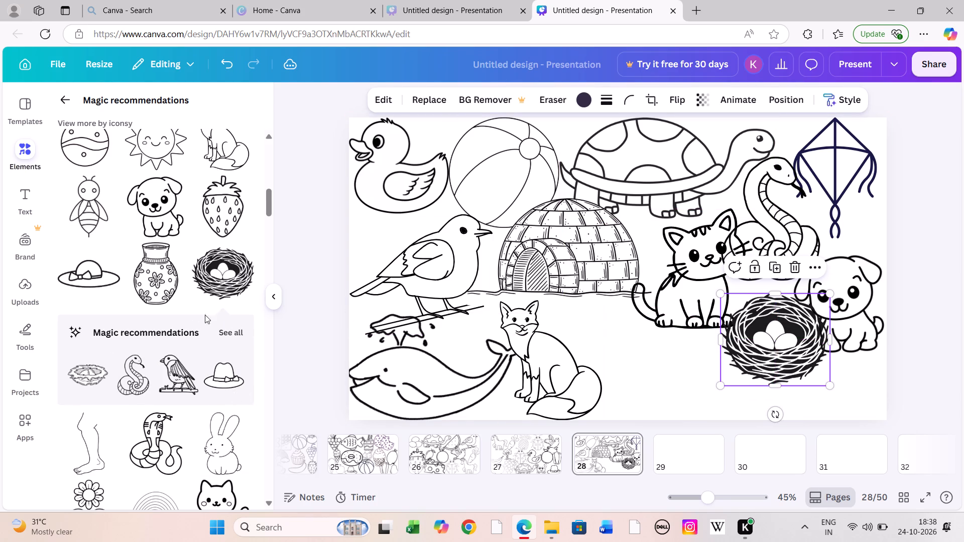
Add the bird perched on a branch and place it near the page's bottom edge, beside the fox.
{"action": "scroll", "coordinate": [177, 308], "scroll_direction": "down", "scroll_amount": 1}
{"action": "left_click", "coordinate": [176, 313]}
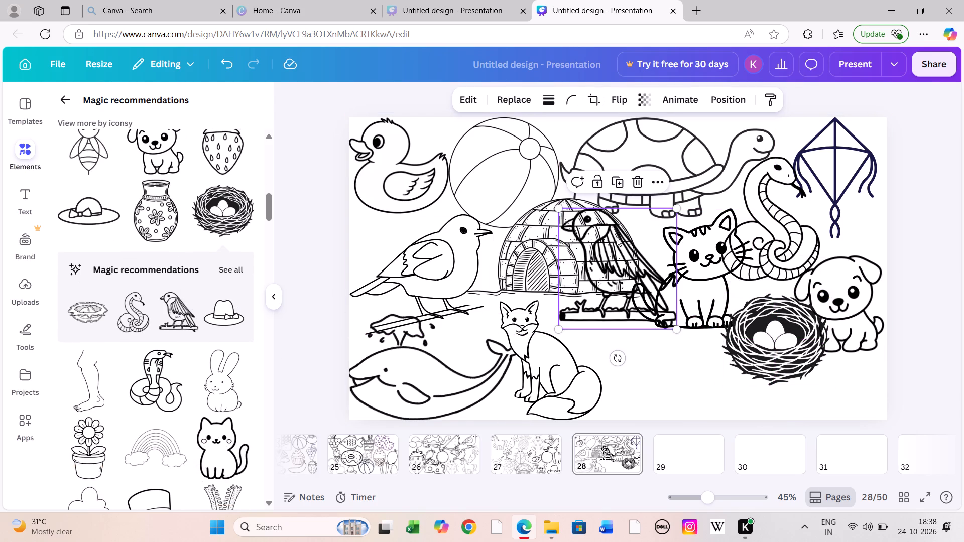
{"action": "left_click_drag", "start_coordinate": [609, 254], "coordinate": [628, 341]}
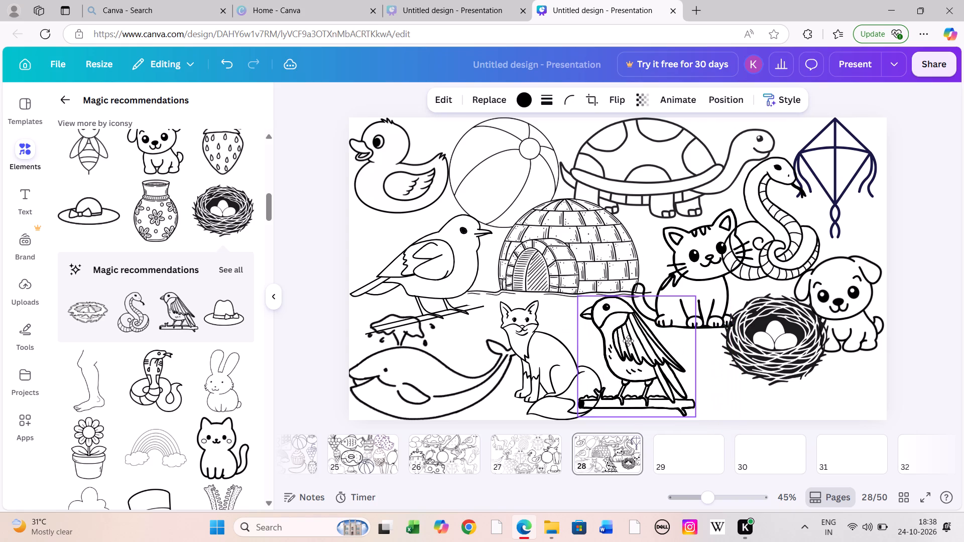
{"action": "left_click_drag", "start_coordinate": [628, 341], "coordinate": [626, 340]}
Add the sitting rabbit outline, scale it down and place it at the page's bottom edge between the perched bird and the nest.
{"action": "scroll", "coordinate": [176, 359], "scroll_direction": "down", "scroll_amount": 1}
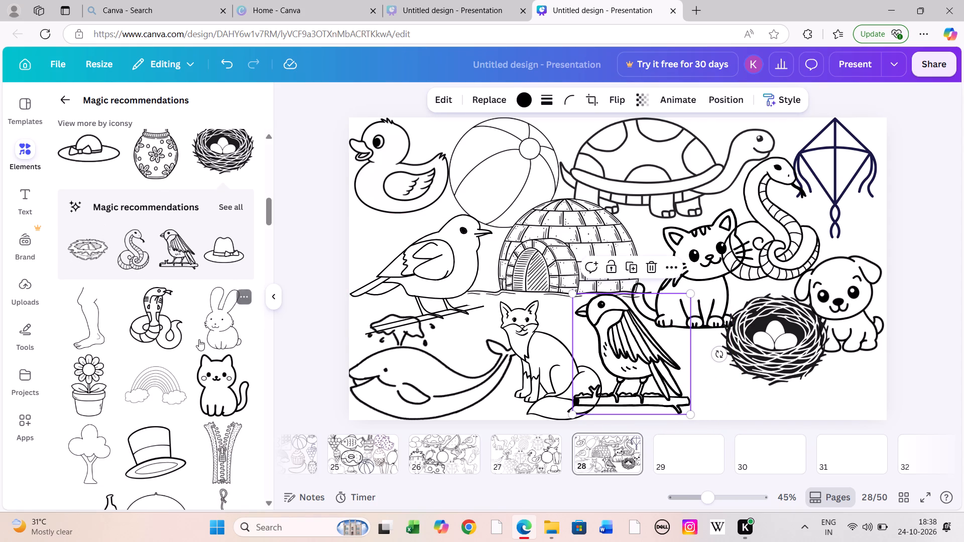
{"action": "left_click", "coordinate": [207, 328]}
{"action": "left_click_drag", "start_coordinate": [598, 272], "coordinate": [695, 320]}
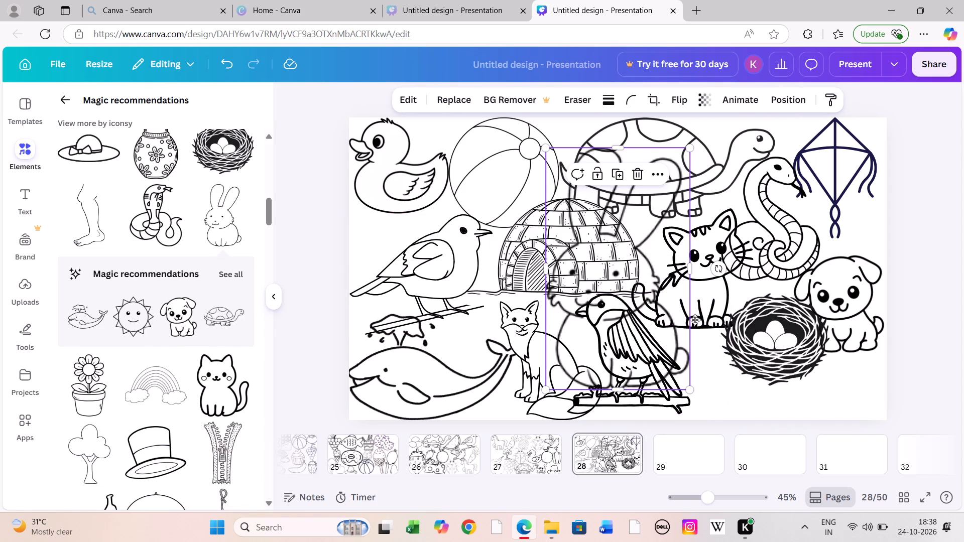
{"action": "left_click_drag", "start_coordinate": [695, 320], "coordinate": [729, 299]}
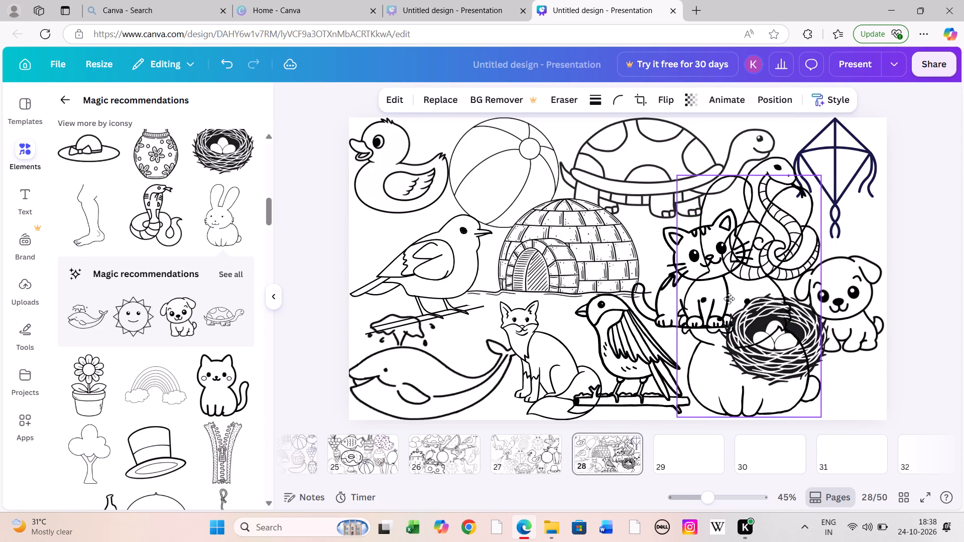
{"action": "left_click_drag", "start_coordinate": [729, 299], "coordinate": [731, 300]}
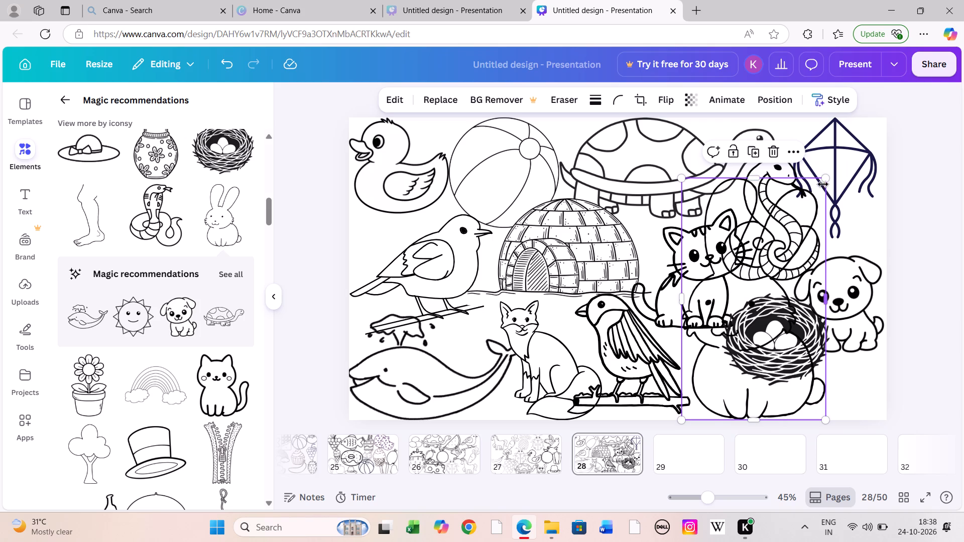
{"action": "left_click_drag", "start_coordinate": [823, 180], "coordinate": [778, 358]}
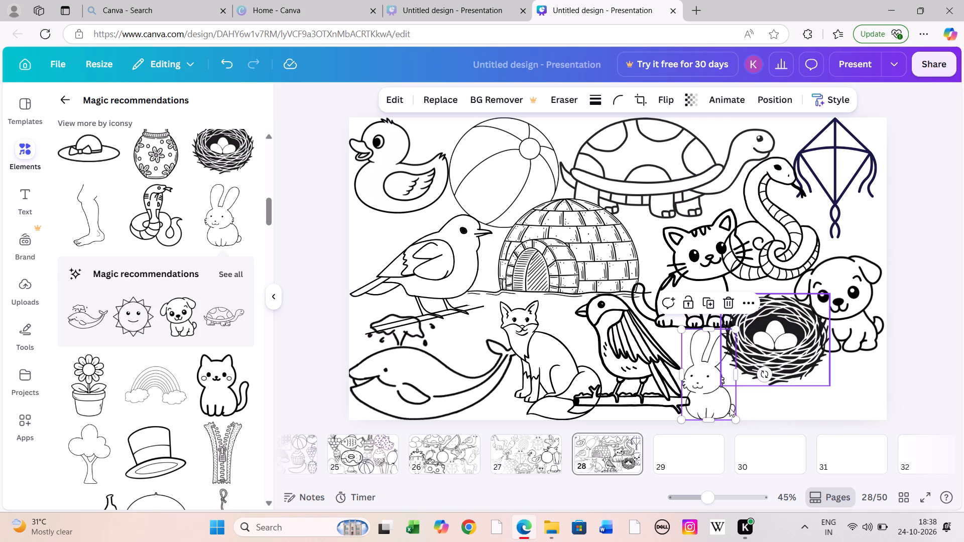
Add the potted flower outline and place it at the page's bottom edge below the puppy, beside the nest.
{"action": "scroll", "coordinate": [117, 282], "scroll_direction": "down", "scroll_amount": 2}
{"action": "left_click", "coordinate": [84, 275]}
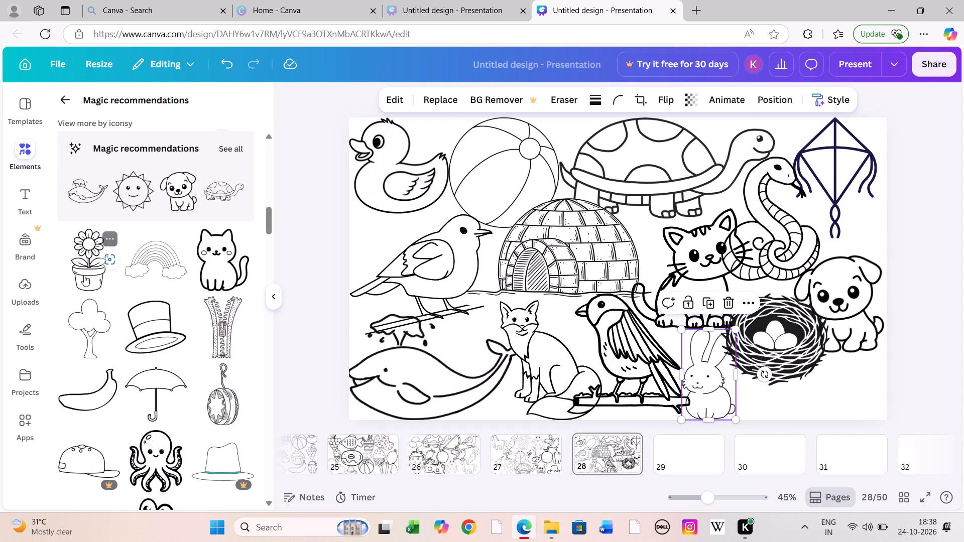
{"action": "left_click_drag", "start_coordinate": [613, 247], "coordinate": [821, 335]}
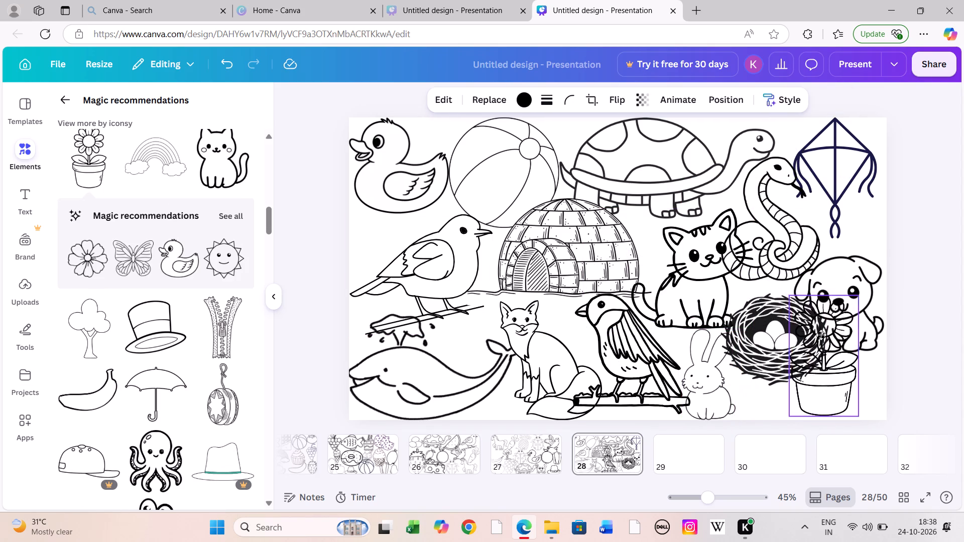
{"action": "left_click_drag", "start_coordinate": [821, 335], "coordinate": [833, 337]}
{"action": "left_click", "coordinate": [801, 292]}
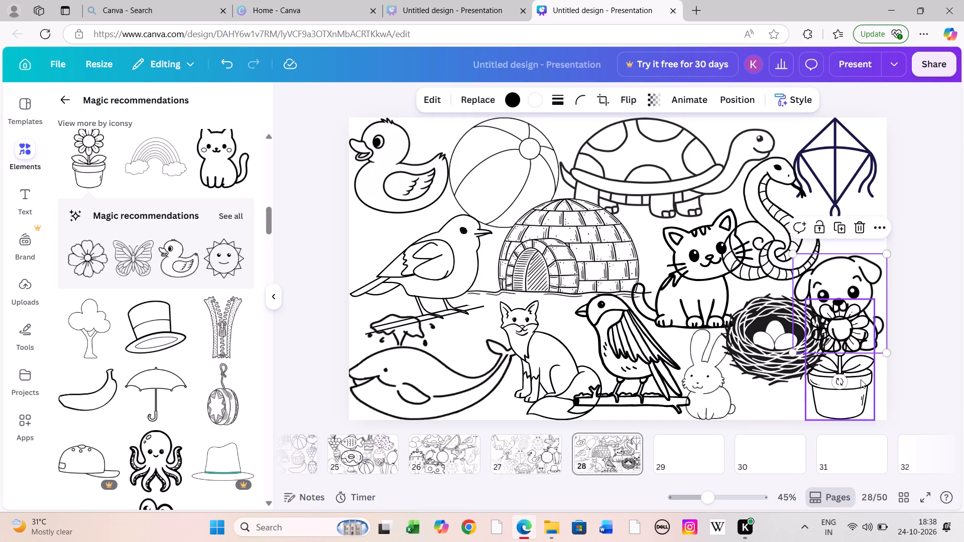
{"action": "left_click", "coordinate": [861, 379]}
On blank page 29, add the dotted zipper outline, place it in the page's top-left corner and scale it down.
{"action": "left_click", "coordinate": [696, 453]}
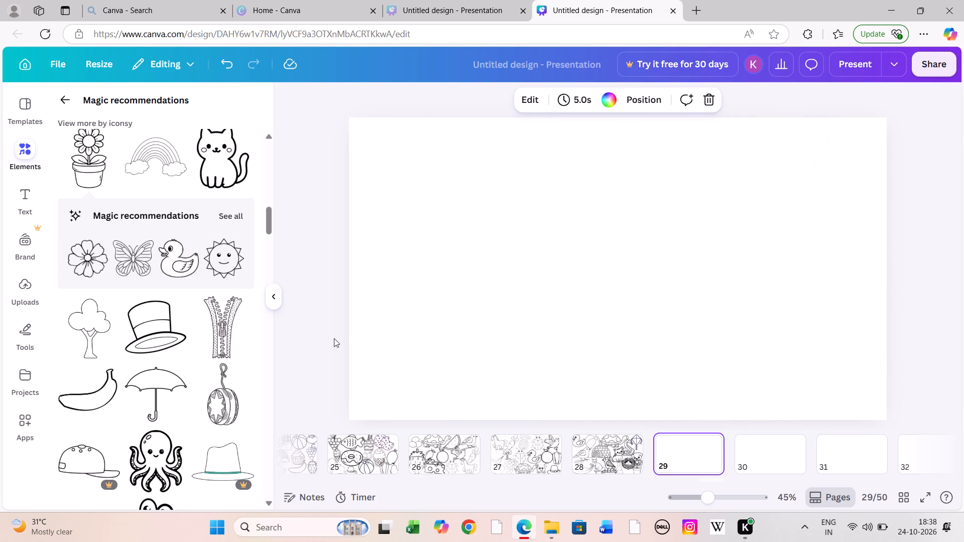
{"action": "scroll", "coordinate": [149, 282], "scroll_direction": "down", "scroll_amount": 1}
{"action": "left_click", "coordinate": [232, 282]}
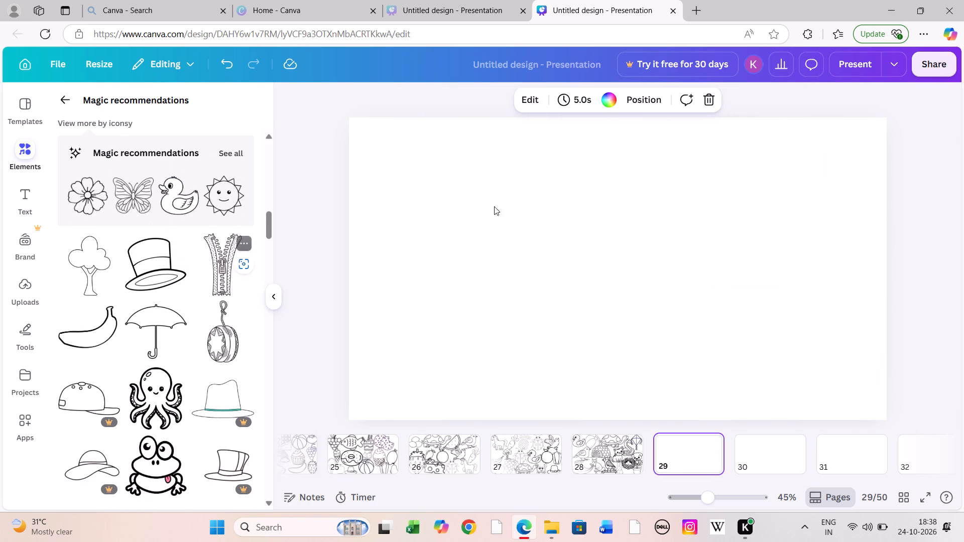
{"action": "left_click_drag", "start_coordinate": [567, 281], "coordinate": [368, 250]}
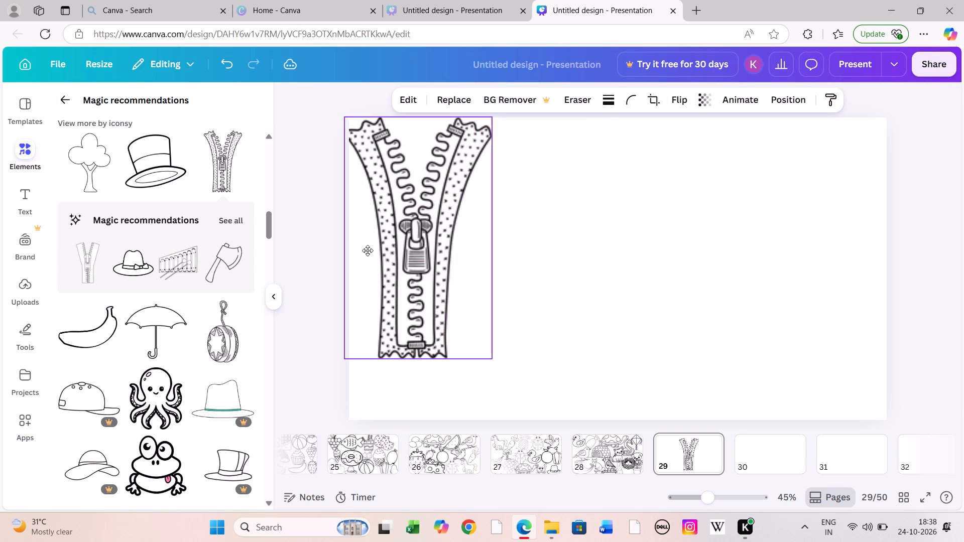
{"action": "left_click_drag", "start_coordinate": [368, 250], "coordinate": [373, 250]}
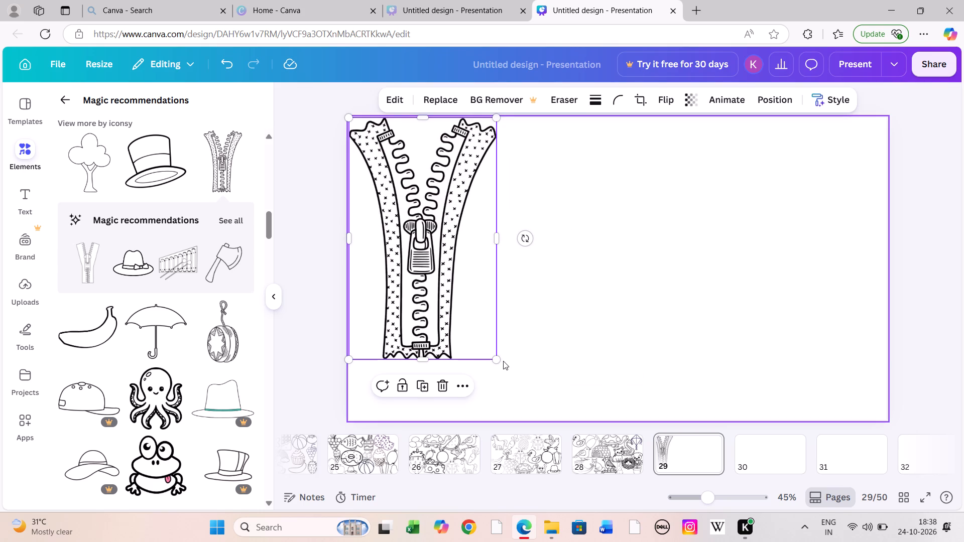
{"action": "left_click_drag", "start_coordinate": [500, 359], "coordinate": [428, 244]}
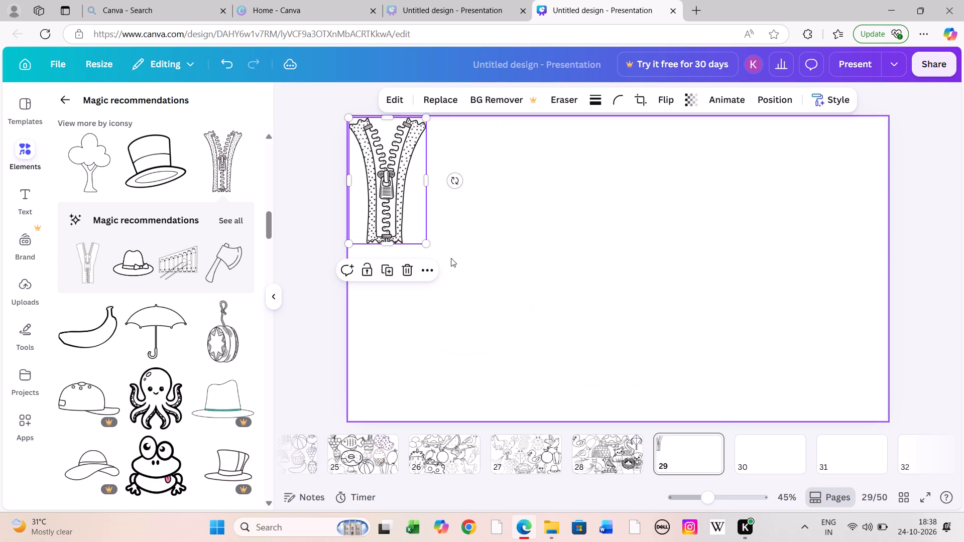
{"action": "left_click", "coordinate": [451, 258]}
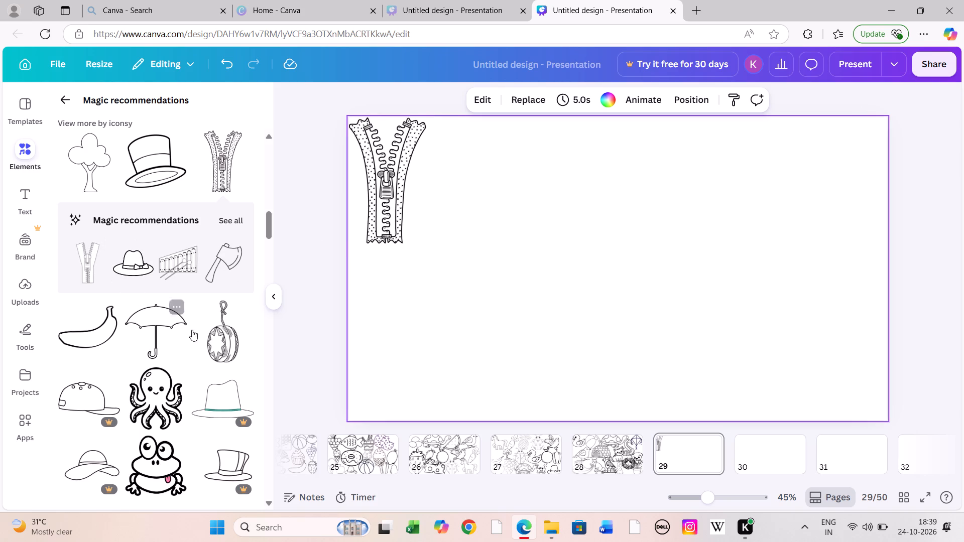
Add the yo-yo with the star pattern, place it in the page's bottom-left corner and scale it down to fit below the zipper.
{"action": "left_click", "coordinate": [207, 336]}
{"action": "left_click_drag", "start_coordinate": [634, 303], "coordinate": [468, 305]}
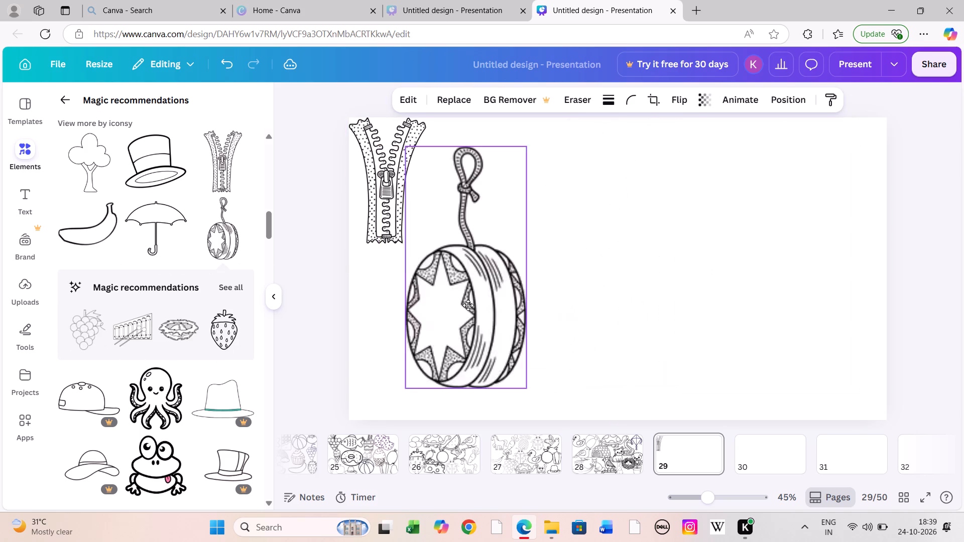
{"action": "left_click_drag", "start_coordinate": [468, 305], "coordinate": [428, 333]}
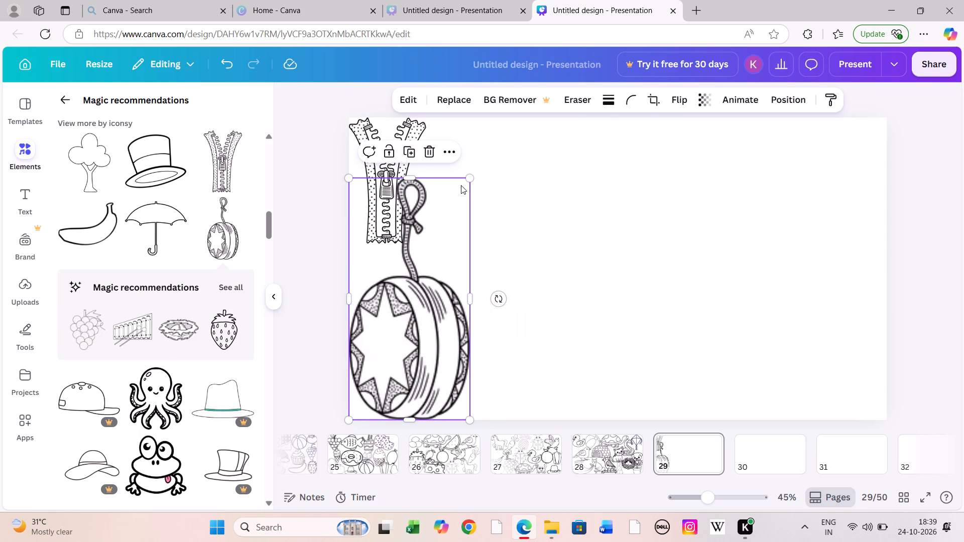
{"action": "left_click_drag", "start_coordinate": [474, 173], "coordinate": [471, 181]}
{"action": "left_click", "coordinate": [471, 181]}
{"action": "left_click", "coordinate": [443, 226]}
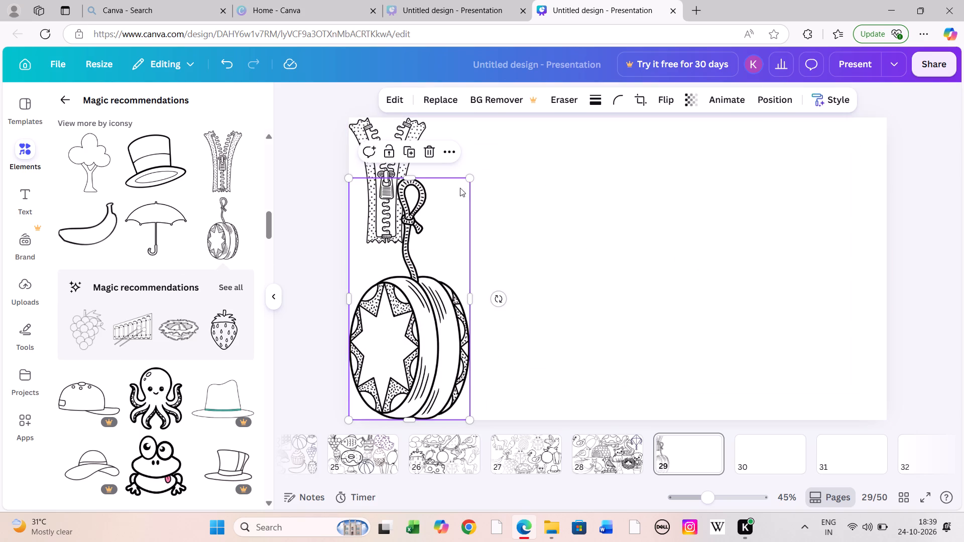
{"action": "left_click_drag", "start_coordinate": [466, 179], "coordinate": [426, 241]}
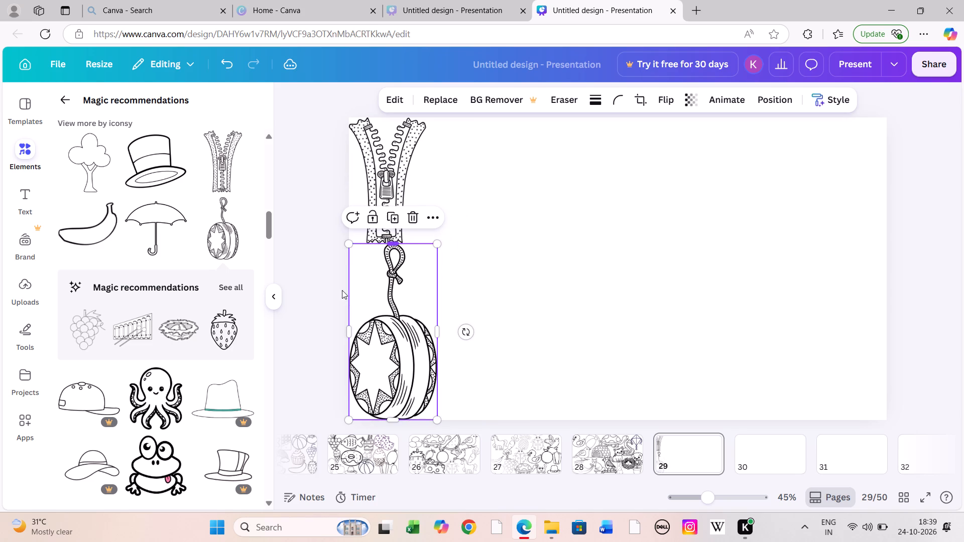
Add the smiling octopus outline and place it at the page's top edge beside the zipper.
{"action": "scroll", "coordinate": [195, 334], "scroll_direction": "down", "scroll_amount": 2}
{"action": "left_click", "coordinate": [163, 278]}
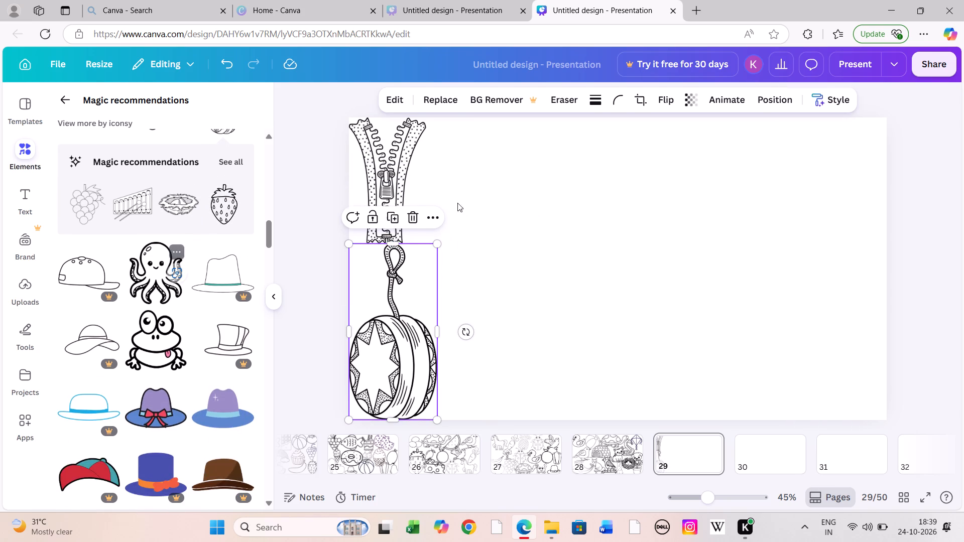
{"action": "left_click_drag", "start_coordinate": [600, 283], "coordinate": [452, 195]}
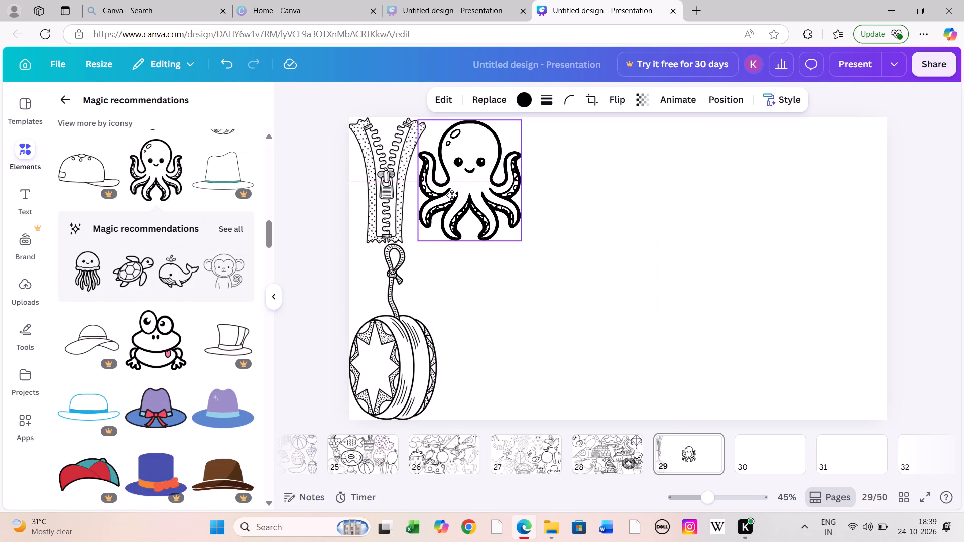
{"action": "left_click_drag", "start_coordinate": [452, 195], "coordinate": [455, 193]}
Add the monkey outline with the curled tail and place it directly below the octopus, beside the yo-yo.
{"action": "scroll", "coordinate": [194, 258], "scroll_direction": "down", "scroll_amount": 1}
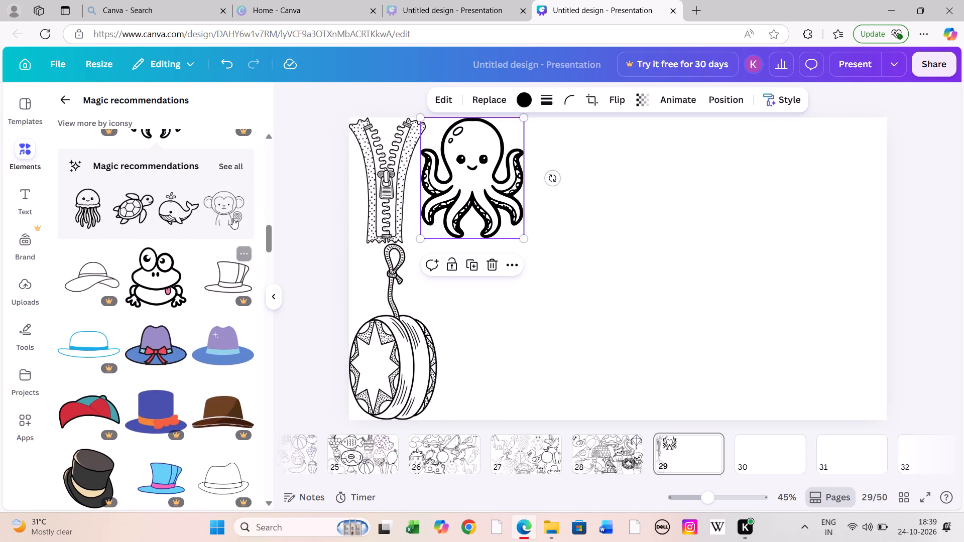
{"action": "left_click", "coordinate": [230, 214]}
{"action": "left_click_drag", "start_coordinate": [583, 264], "coordinate": [462, 301]}
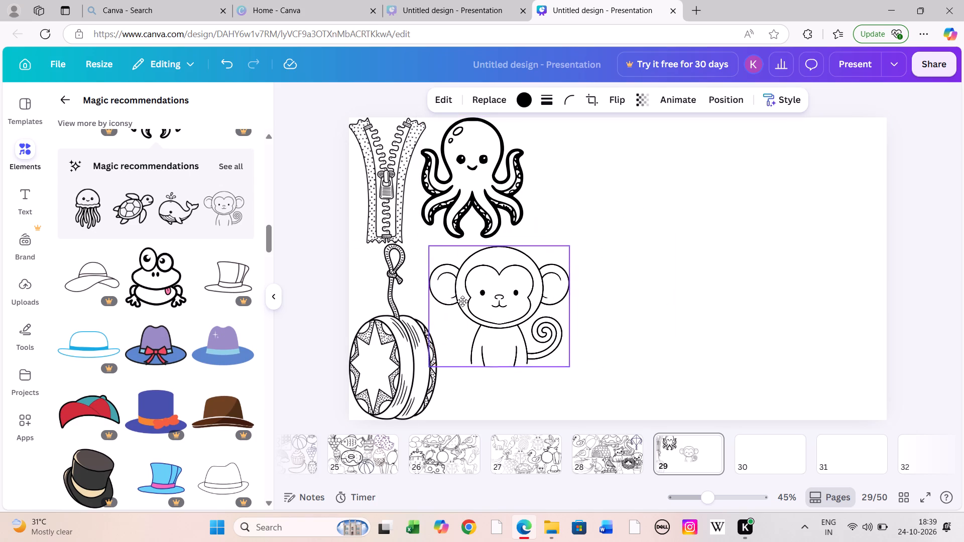
{"action": "left_click_drag", "start_coordinate": [462, 301], "coordinate": [446, 294]}
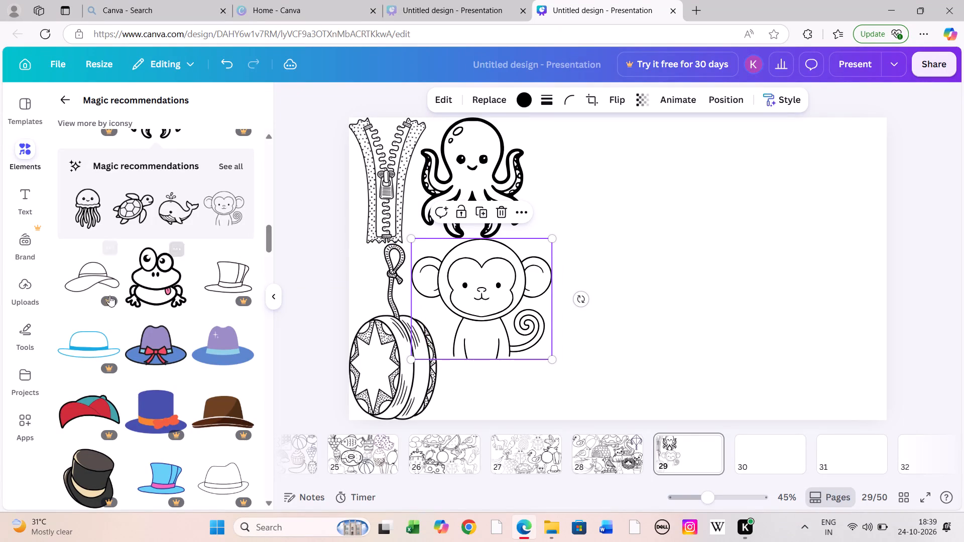
Add the smiling jellyfish outline and place it at the page's top edge, directly beside the octopus.
{"action": "left_click", "coordinate": [92, 217]}
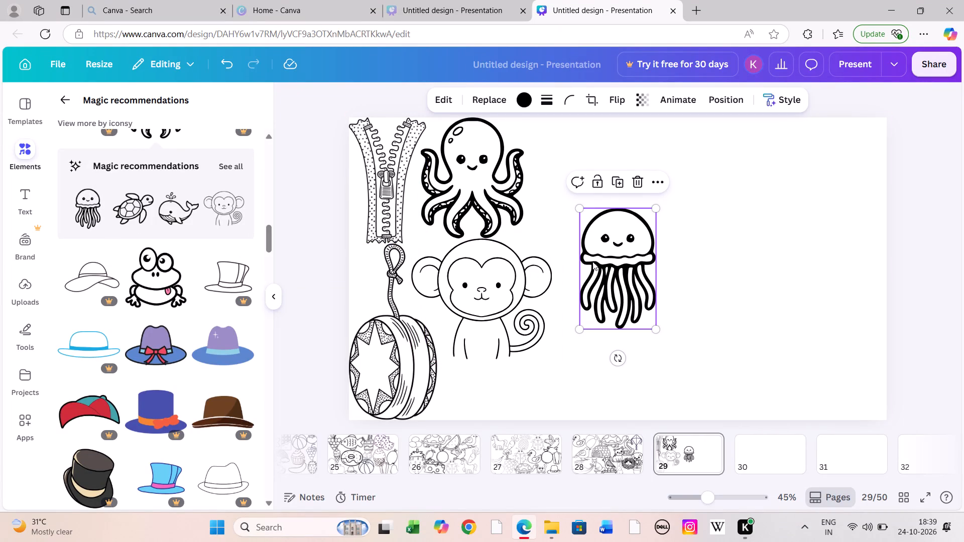
{"action": "left_click_drag", "start_coordinate": [594, 261], "coordinate": [544, 176]}
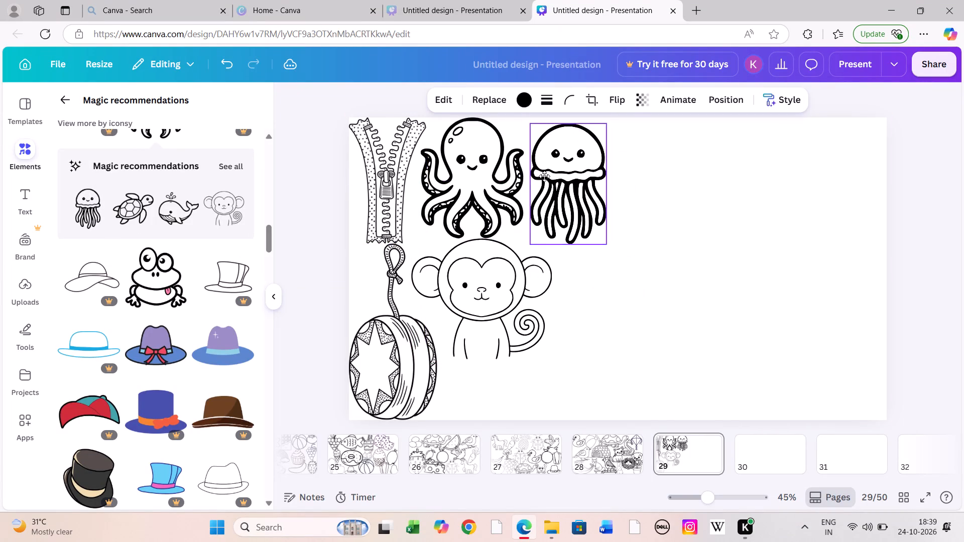
{"action": "left_click_drag", "start_coordinate": [544, 176], "coordinate": [540, 171]}
Add the purple hat with the blue brim and red bow and place it at the page's top edge beside the jellyfish.
{"action": "scroll", "coordinate": [163, 270], "scroll_direction": "down", "scroll_amount": 1}
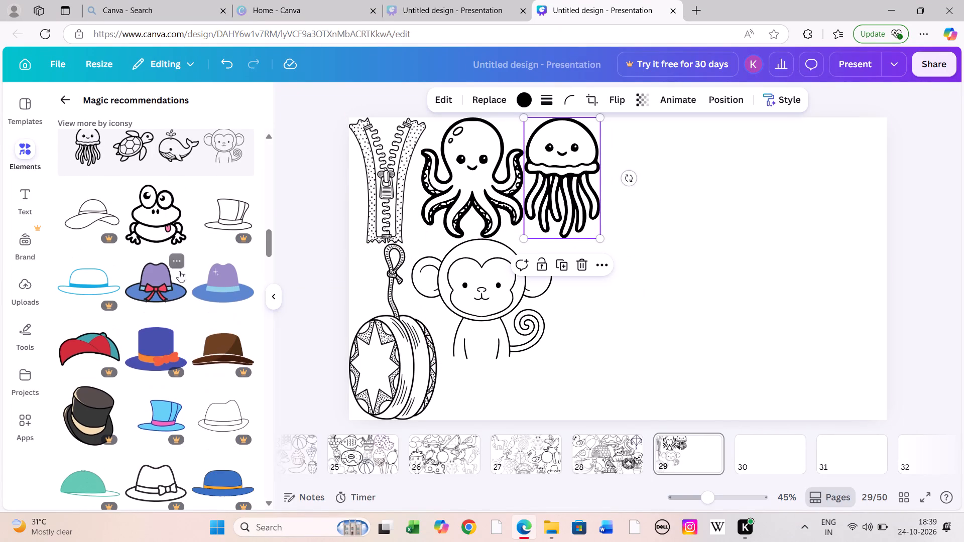
{"action": "left_click", "coordinate": [166, 291]}
{"action": "left_click_drag", "start_coordinate": [610, 253], "coordinate": [695, 153]}
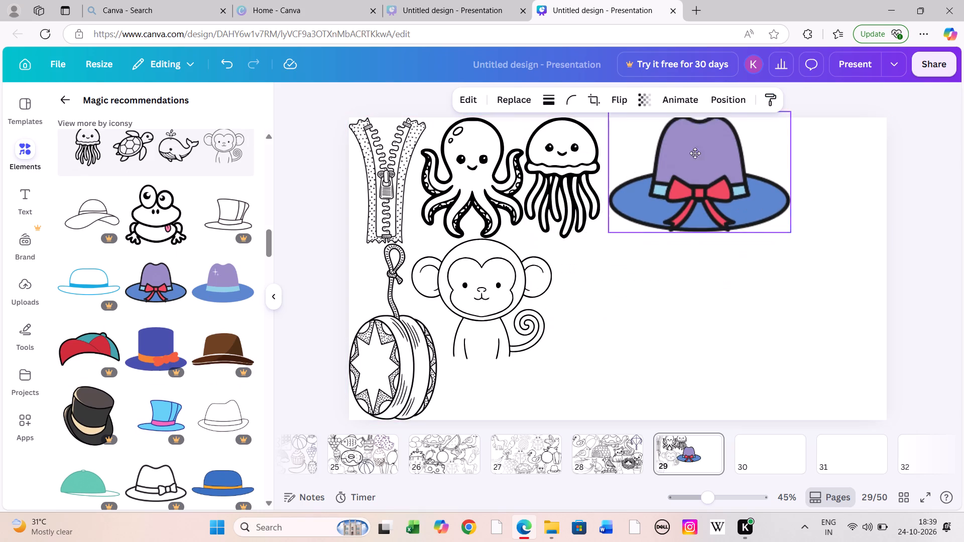
{"action": "left_click_drag", "start_coordinate": [695, 153], "coordinate": [684, 161]}
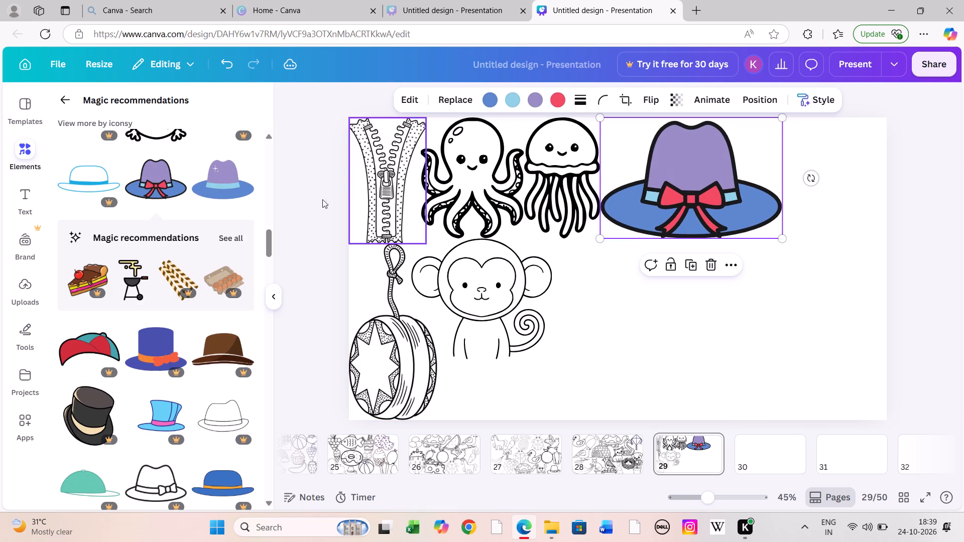
Add the baseball cap outline with the button on top, scale it down and place it in the page's top-right corner.
{"action": "scroll", "coordinate": [161, 264], "scroll_direction": "down", "scroll_amount": 4}
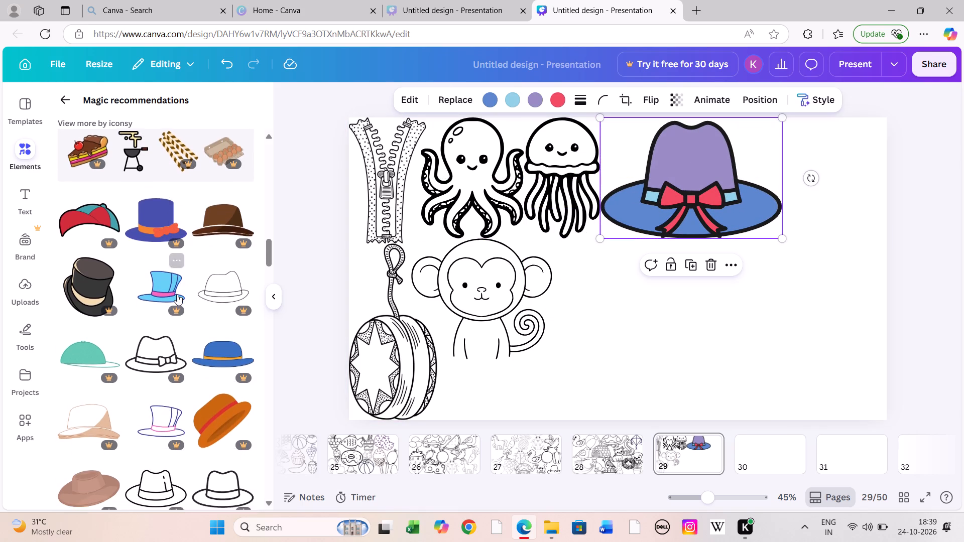
{"action": "scroll", "coordinate": [175, 319], "scroll_direction": "down", "scroll_amount": 5}
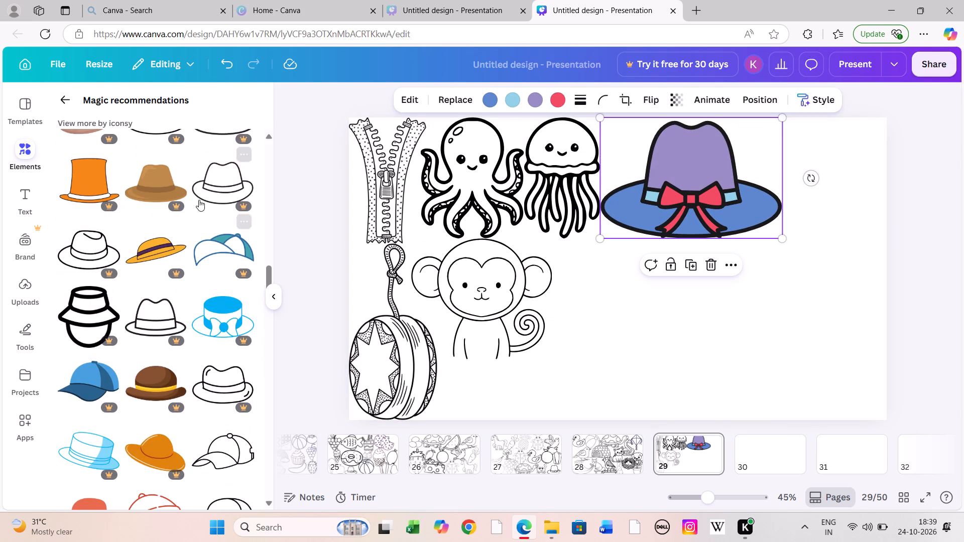
{"action": "scroll", "coordinate": [215, 327], "scroll_direction": "down", "scroll_amount": 3}
{"action": "left_click", "coordinate": [210, 271]}
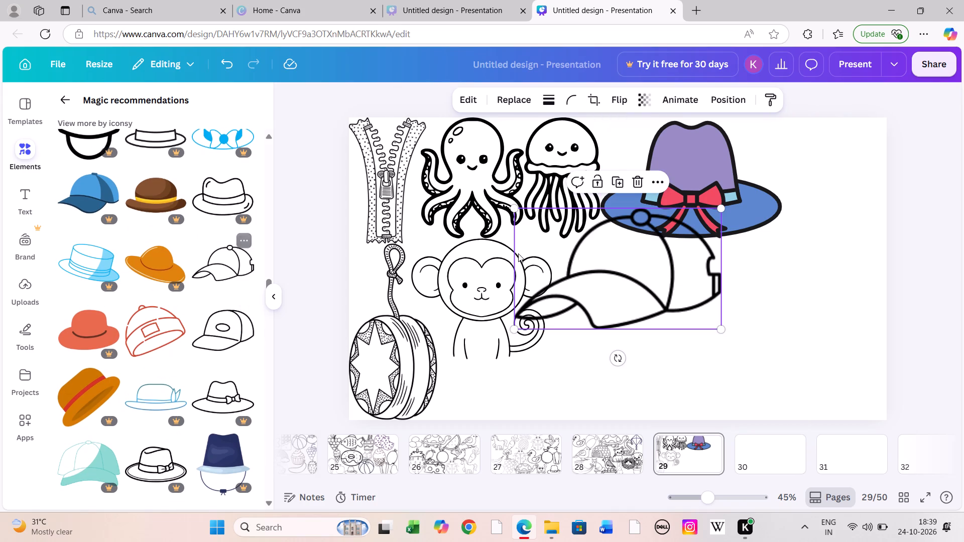
{"action": "left_click_drag", "start_coordinate": [591, 265], "coordinate": [615, 299]}
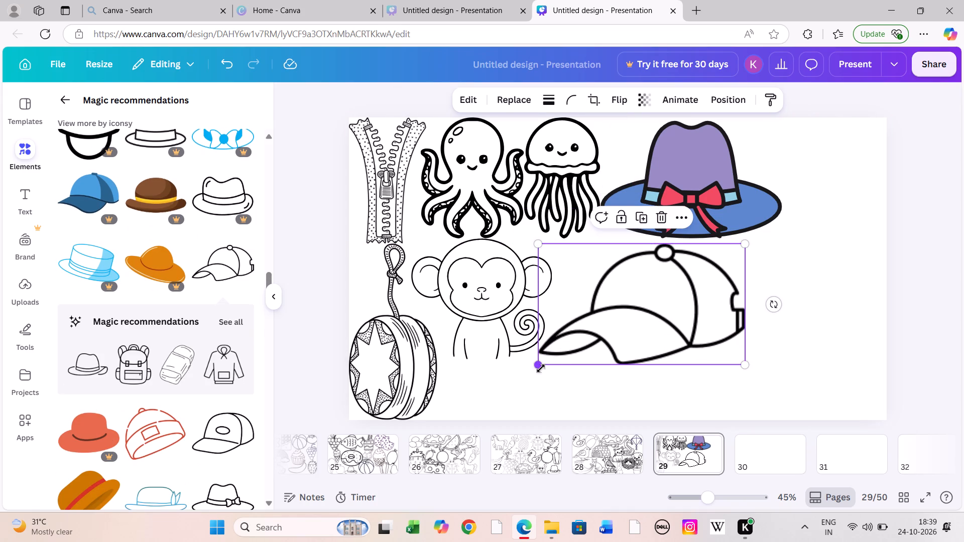
{"action": "left_click_drag", "start_coordinate": [541, 368], "coordinate": [597, 325]}
{"action": "left_click_drag", "start_coordinate": [631, 291], "coordinate": [764, 156]}
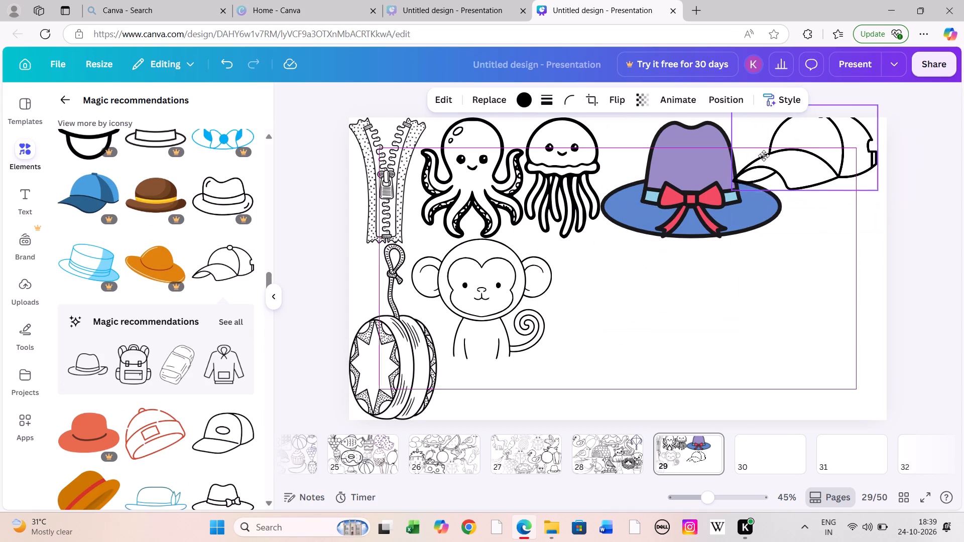
{"action": "left_click_drag", "start_coordinate": [764, 156], "coordinate": [769, 169]}
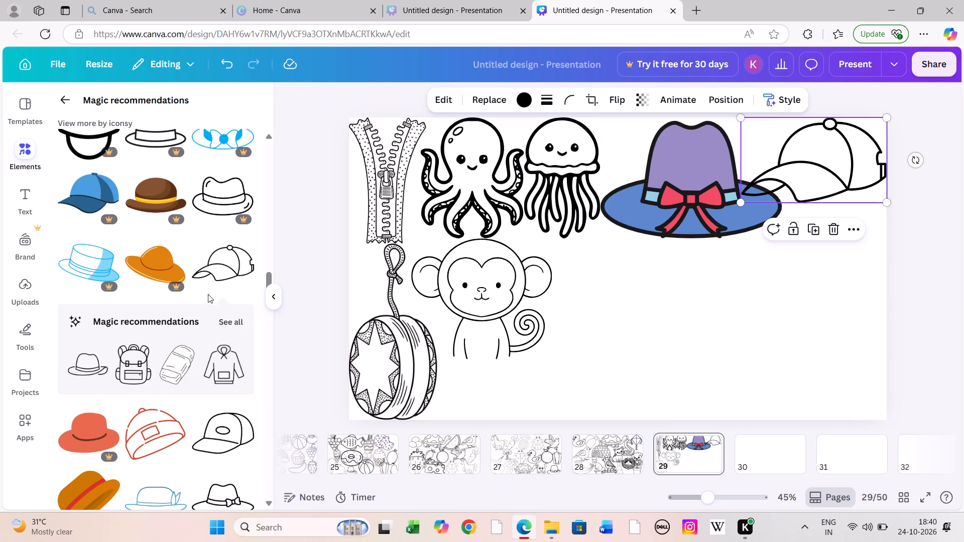
Add a second copy of the same baseball cap outline in the middle of the page, beside the monkey.
{"action": "left_click", "coordinate": [207, 272]}
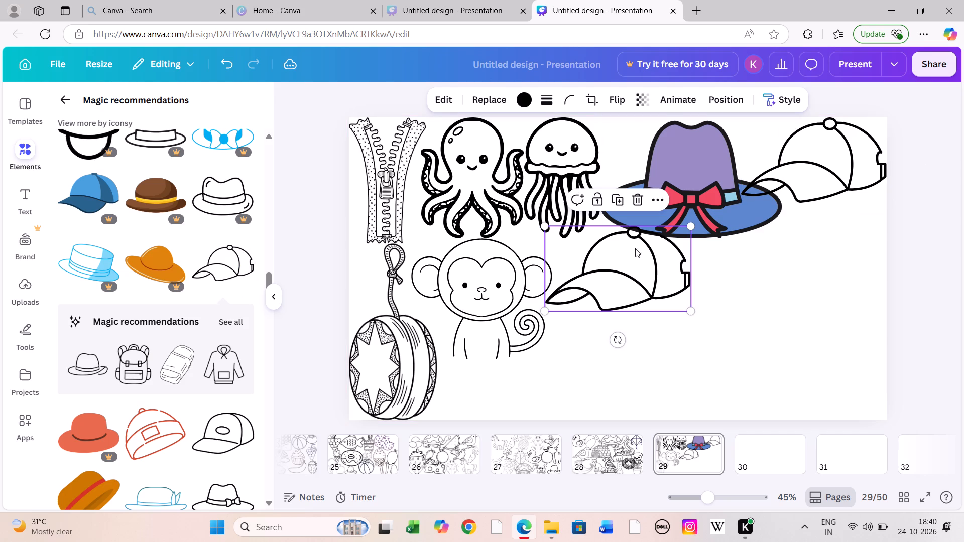
Add the backpack outline and place it at the page's right edge, directly below the corner baseball cap.
{"action": "scroll", "coordinate": [151, 328], "scroll_direction": "down", "scroll_amount": 2}
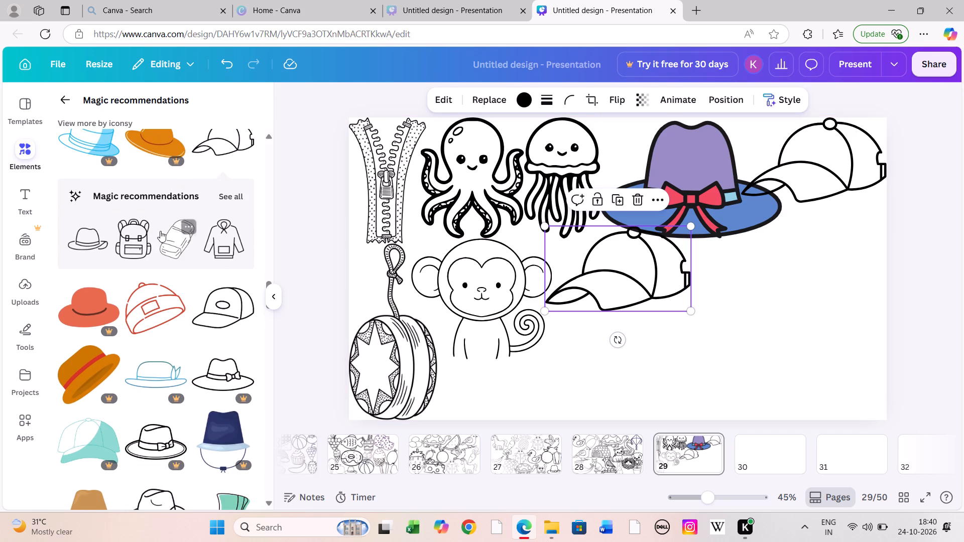
{"action": "left_click", "coordinate": [129, 254]}
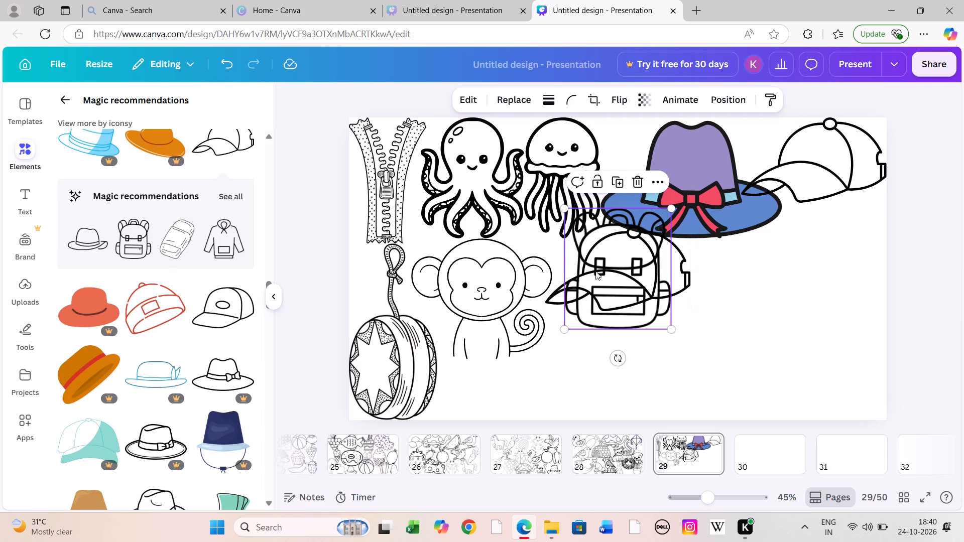
{"action": "left_click_drag", "start_coordinate": [595, 272], "coordinate": [810, 249]}
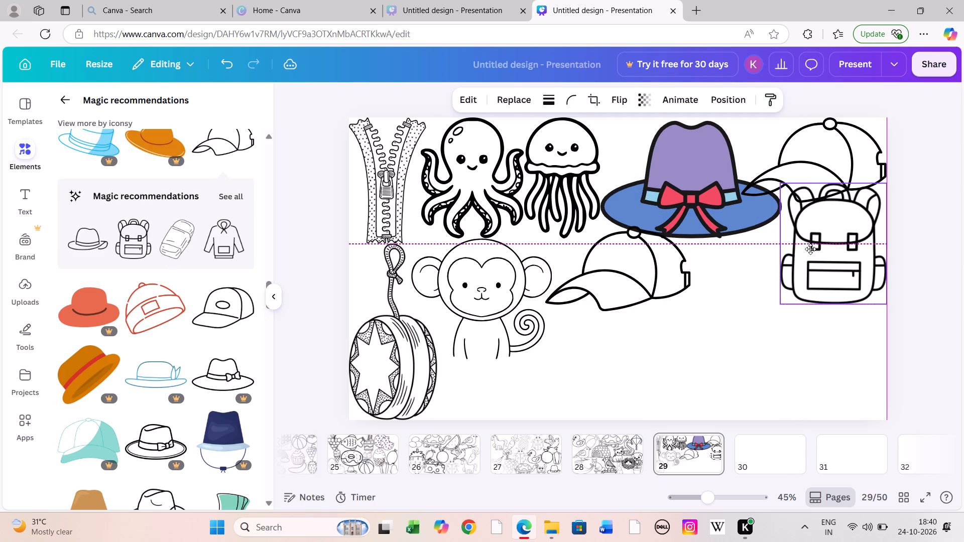
{"action": "left_click_drag", "start_coordinate": [810, 249], "coordinate": [813, 252]}
{"action": "scroll", "coordinate": [229, 320], "scroll_direction": "down", "scroll_amount": 3}
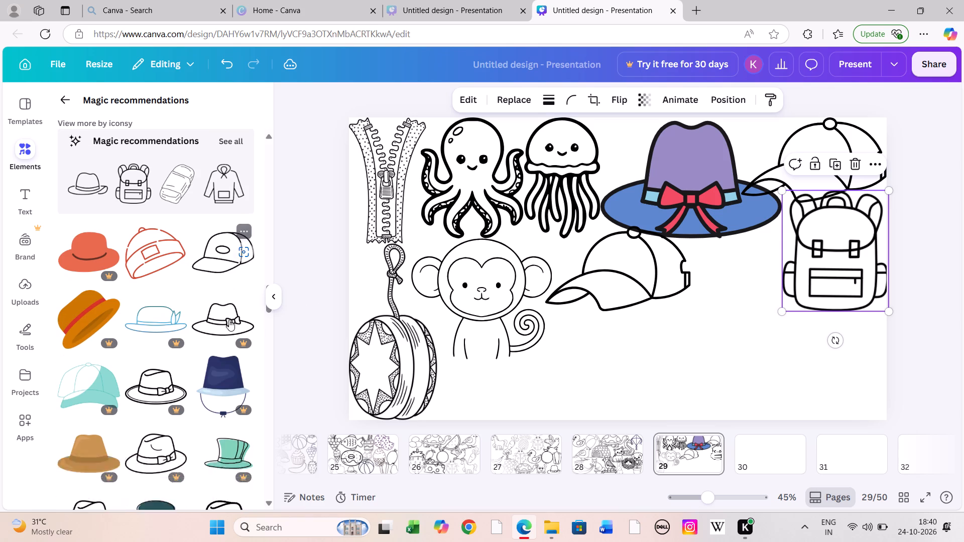
{"action": "scroll", "coordinate": [210, 323], "scroll_direction": "down", "scroll_amount": 2}
{"action": "scroll", "coordinate": [165, 336], "scroll_direction": "down", "scroll_amount": 3}
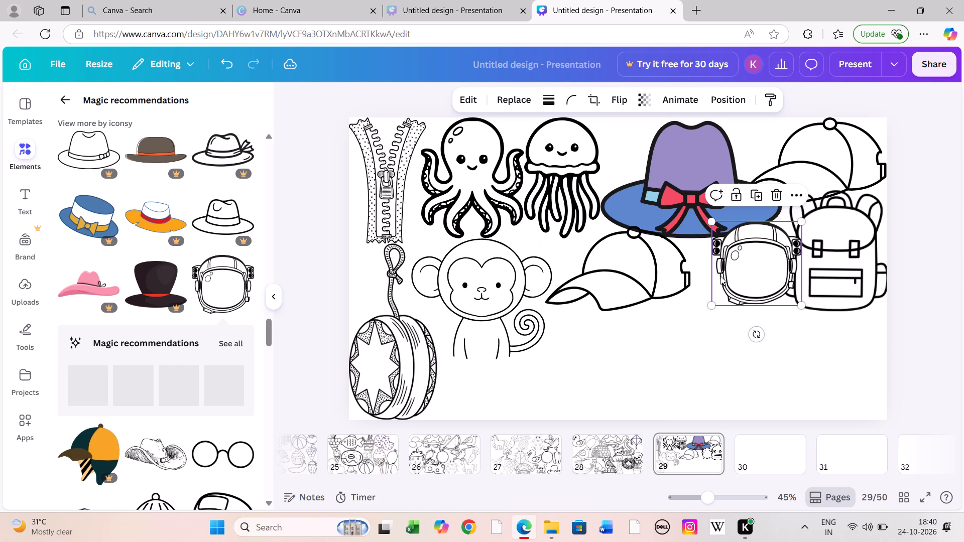
{"action": "left_click_drag", "start_coordinate": [721, 276], "coordinate": [706, 289]}
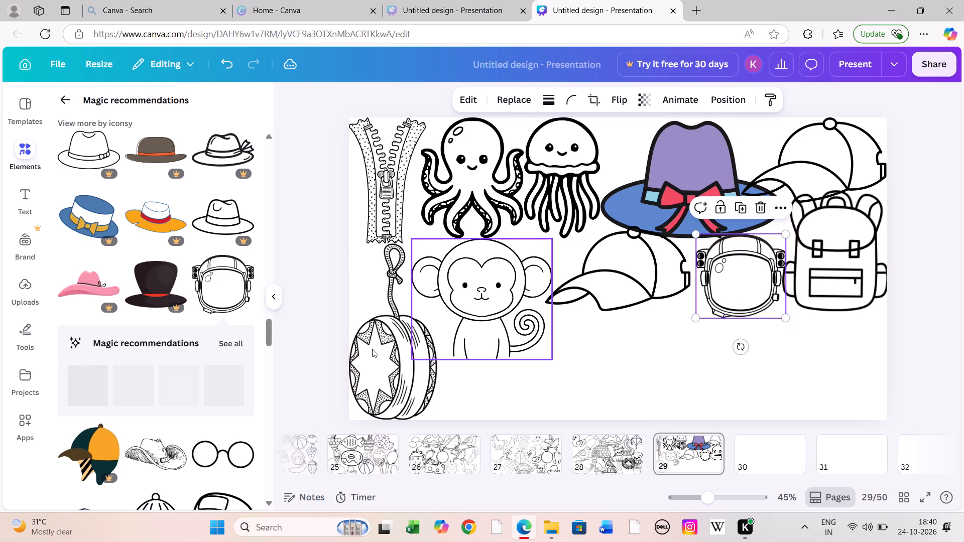
Add the sketched cowboy hat, place it at the page's bottom edge beside the yo-yo and scale it down.
{"action": "scroll", "coordinate": [187, 341], "scroll_direction": "down", "scroll_amount": 2}
{"action": "left_click", "coordinate": [134, 340]}
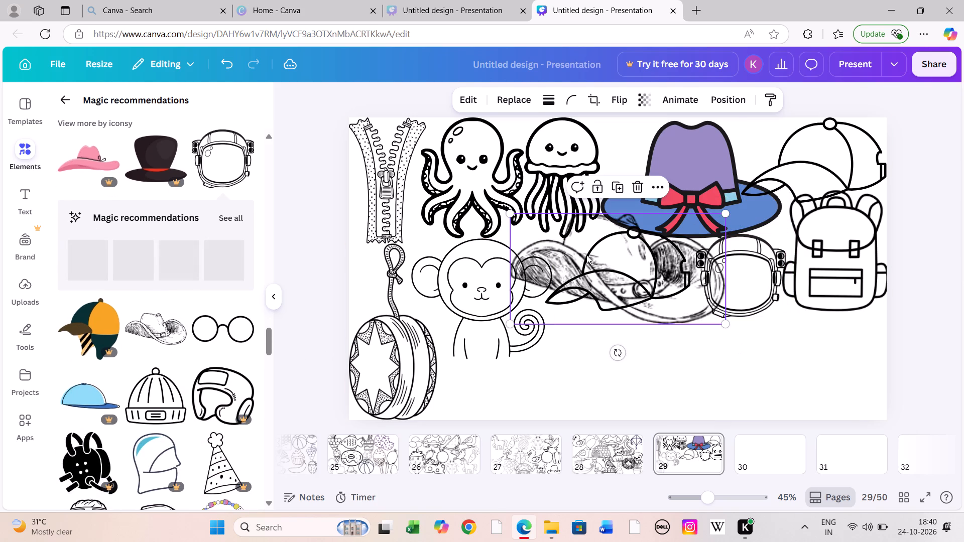
{"action": "left_click_drag", "start_coordinate": [619, 237], "coordinate": [544, 337]}
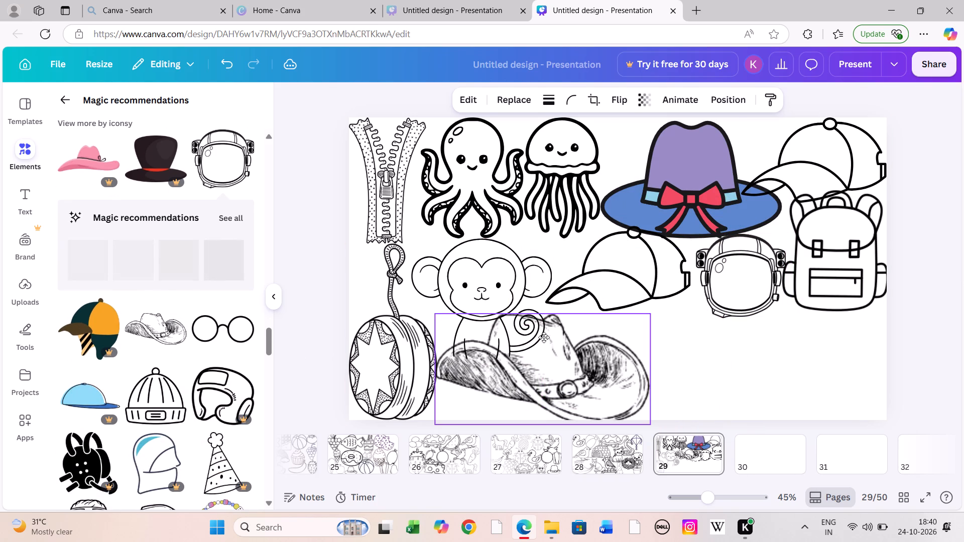
{"action": "left_click_drag", "start_coordinate": [544, 337], "coordinate": [544, 333]}
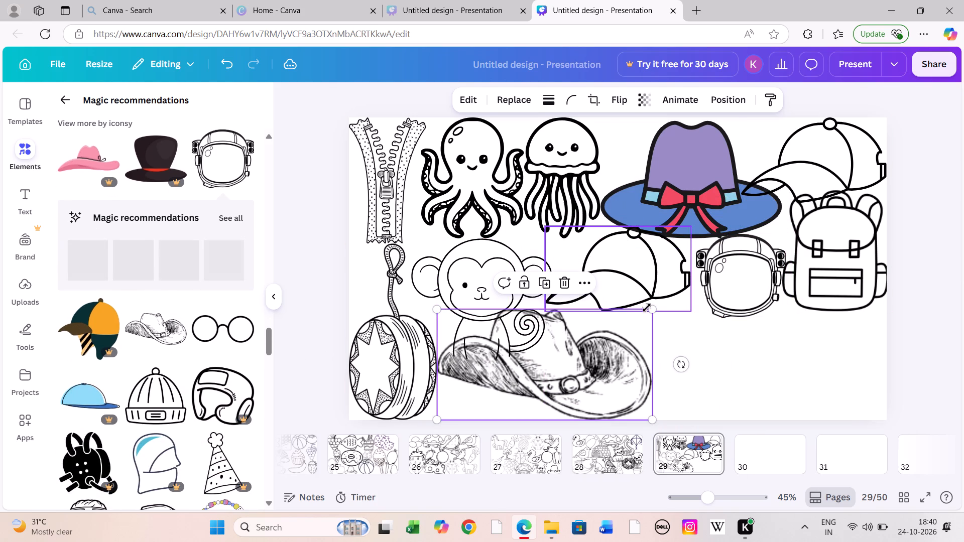
{"action": "left_click_drag", "start_coordinate": [647, 307], "coordinate": [608, 379]}
{"action": "left_click", "coordinate": [706, 346]}
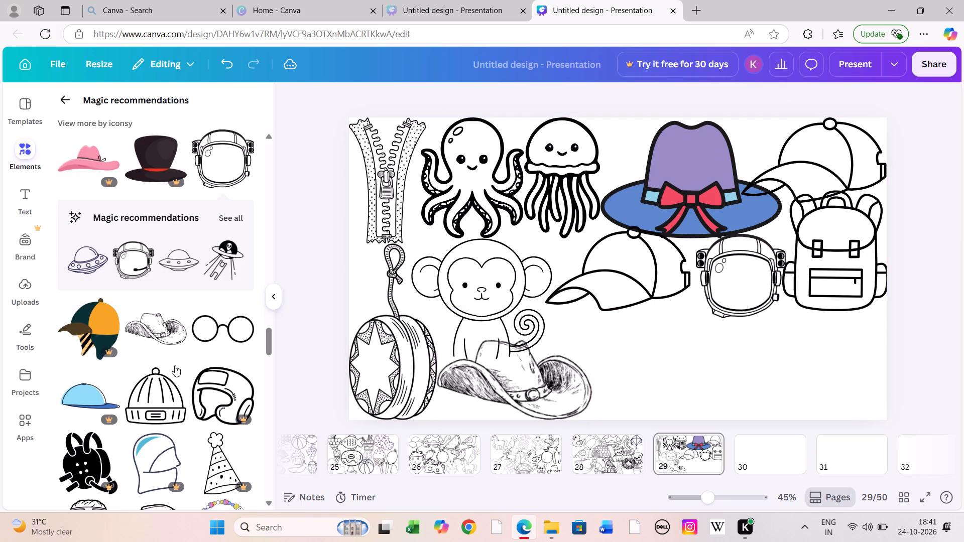
Add the round eyeglasses outline, scale it down and place it directly below the middle baseball cap.
{"action": "scroll", "coordinate": [165, 317], "scroll_direction": "down", "scroll_amount": 1}
{"action": "left_click", "coordinate": [204, 262]}
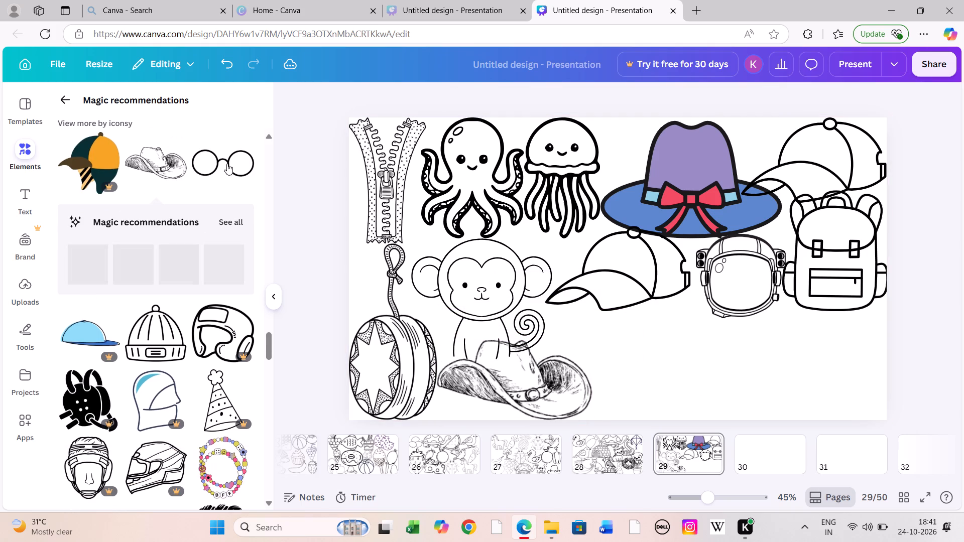
{"action": "left_click", "coordinate": [226, 167]}
{"action": "left_click_drag", "start_coordinate": [631, 267], "coordinate": [674, 342]}
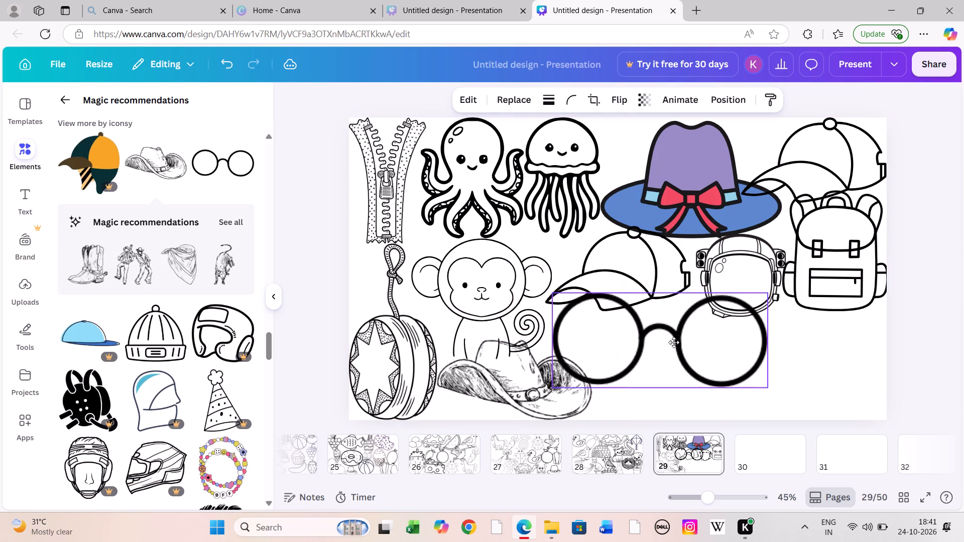
{"action": "left_click_drag", "start_coordinate": [674, 342], "coordinate": [675, 344]}
{"action": "left_click_drag", "start_coordinate": [765, 392], "coordinate": [686, 367]}
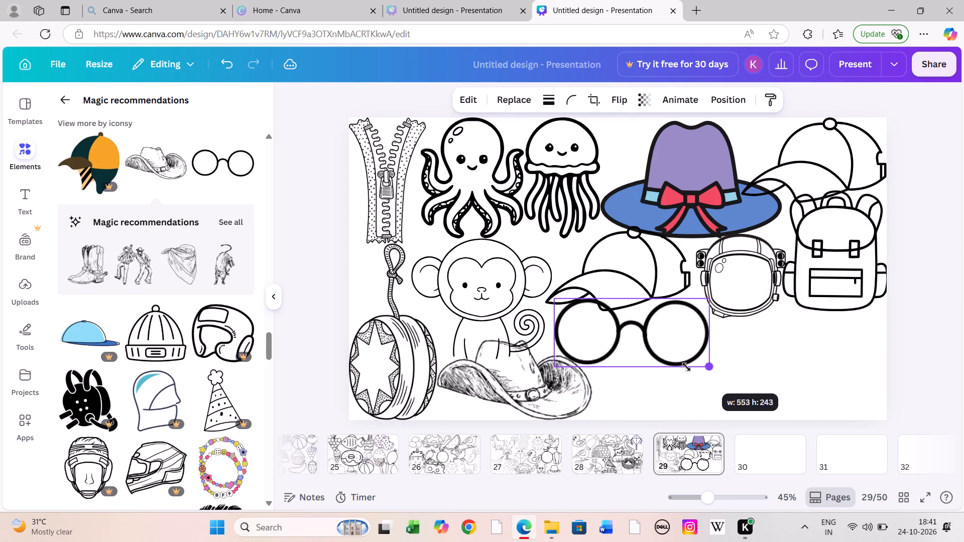
{"action": "left_click_drag", "start_coordinate": [686, 367], "coordinate": [682, 360]}
{"action": "left_click_drag", "start_coordinate": [657, 334], "coordinate": [651, 340]}
Add the knitted beanie outline, place it in the page's bottom-right corner below the backpack and scale it down slightly.
{"action": "scroll", "coordinate": [179, 312], "scroll_direction": "down", "scroll_amount": 2}
{"action": "left_click", "coordinate": [132, 209]}
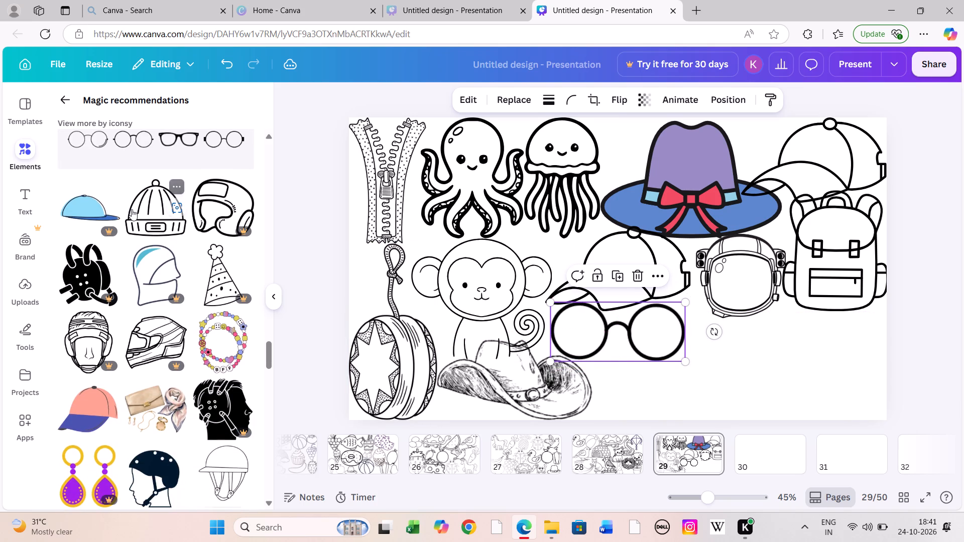
{"action": "left_click_drag", "start_coordinate": [623, 298], "coordinate": [825, 383]}
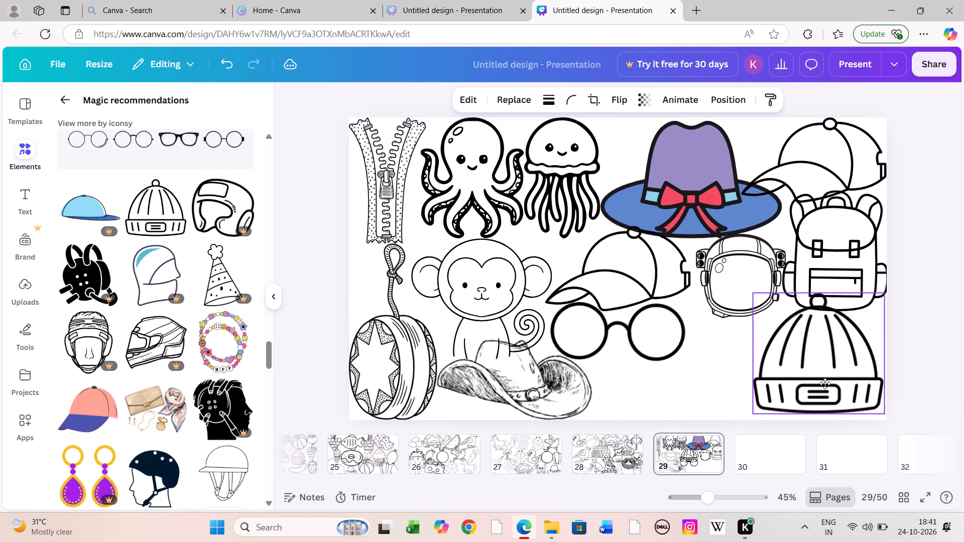
{"action": "left_click_drag", "start_coordinate": [825, 383], "coordinate": [828, 389]}
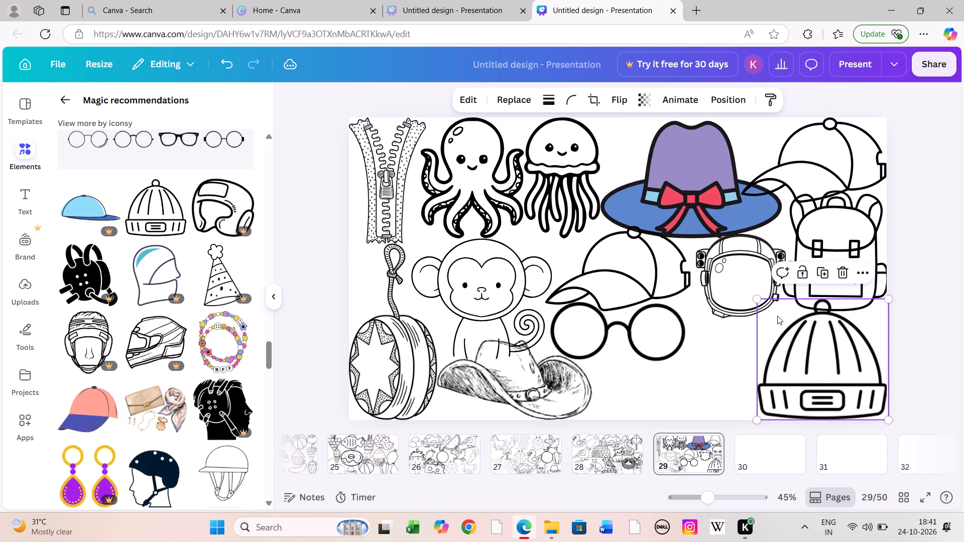
{"action": "left_click_drag", "start_coordinate": [759, 300], "coordinate": [767, 307]}
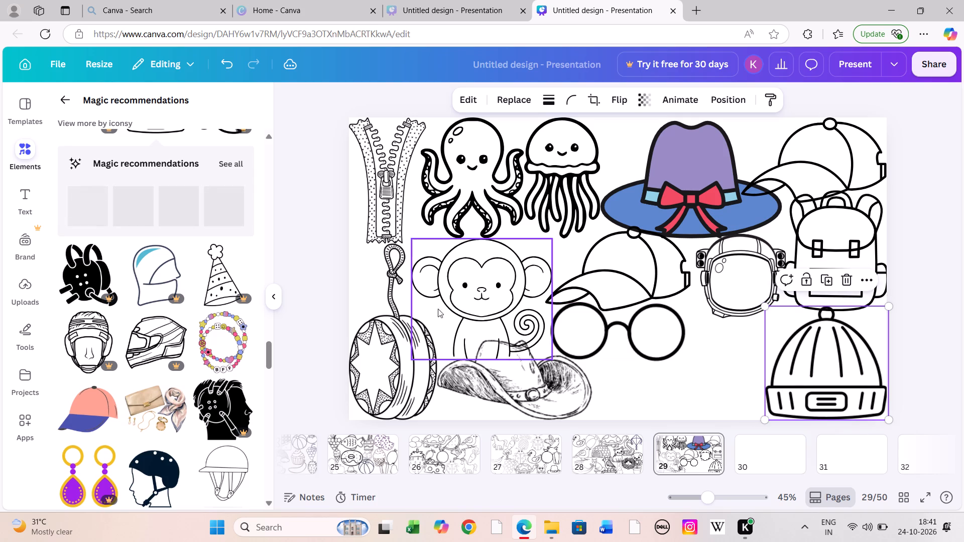
Add the colourful double bead bracelet with BFF letters and place it below the astronaut helmet, beside the beanie.
{"action": "scroll", "coordinate": [87, 298], "scroll_direction": "down", "scroll_amount": 2}
{"action": "left_click", "coordinate": [241, 225]}
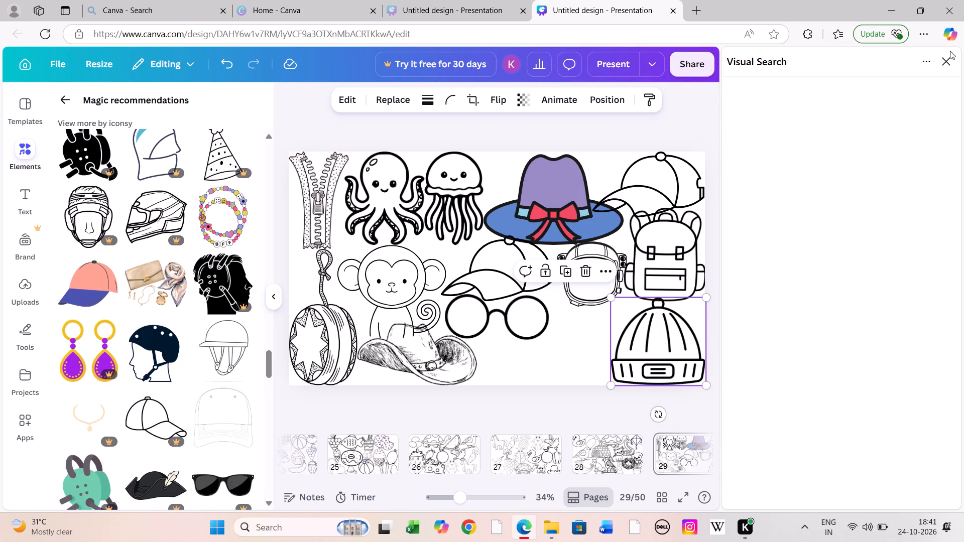
{"action": "left_click", "coordinate": [949, 59]}
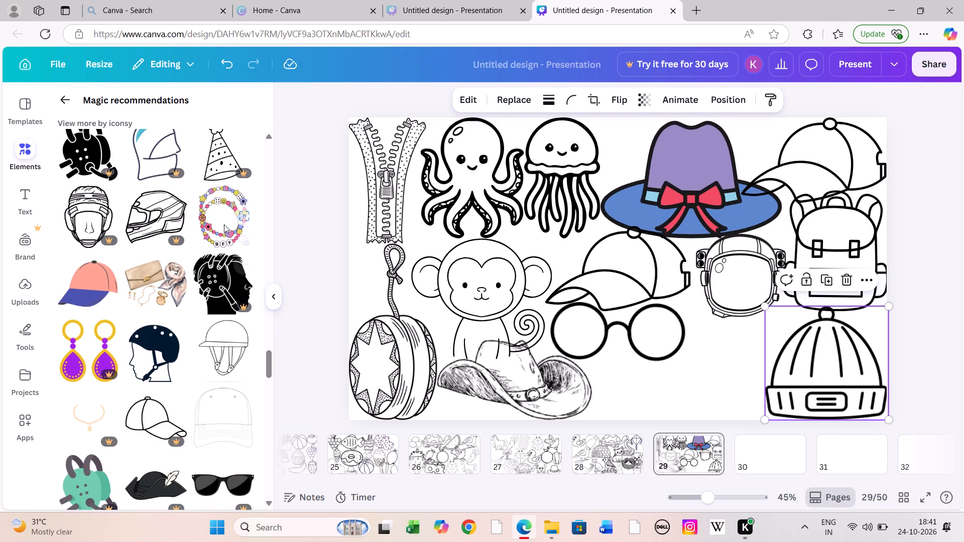
{"action": "left_click", "coordinate": [224, 224]}
{"action": "left_click", "coordinate": [216, 218]}
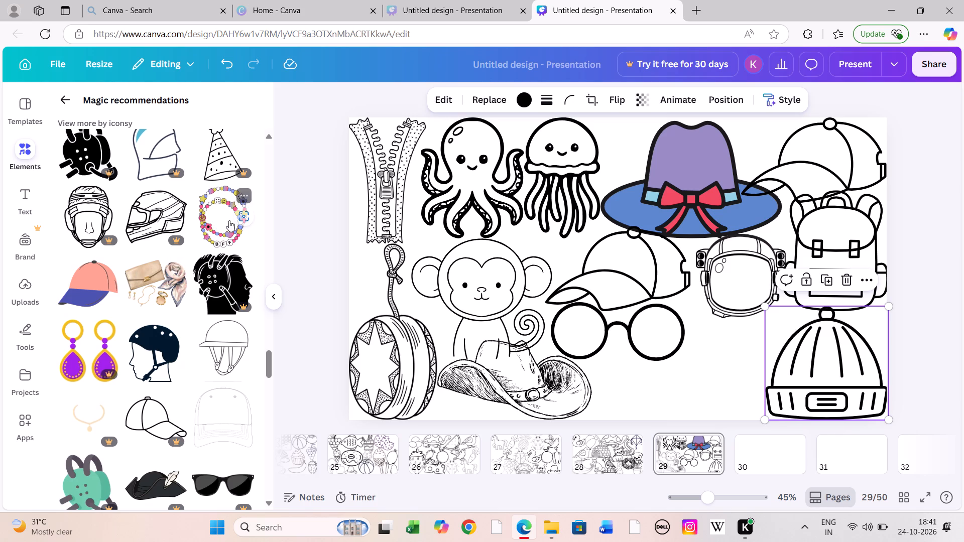
{"action": "left_click_drag", "start_coordinate": [583, 286], "coordinate": [697, 381]}
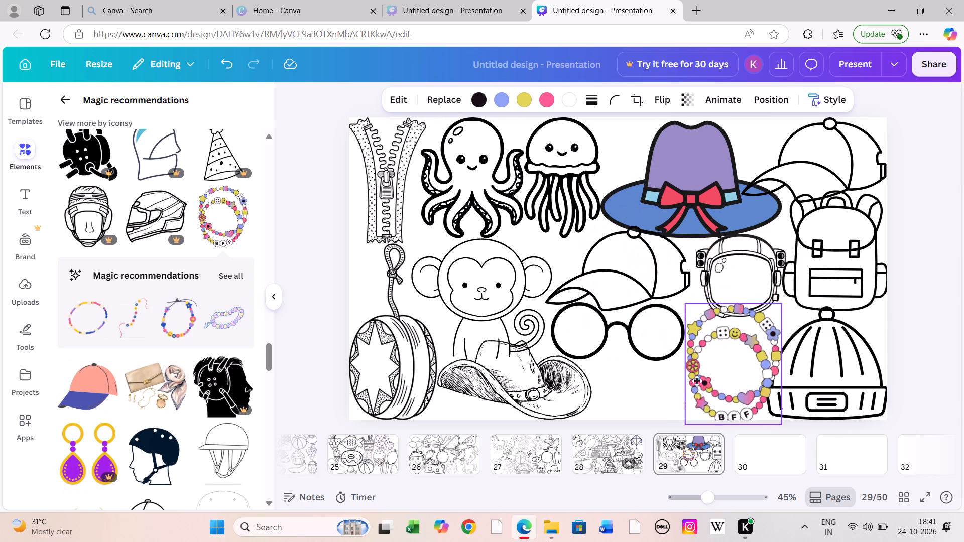
{"action": "left_click_drag", "start_coordinate": [697, 381], "coordinate": [696, 381]}
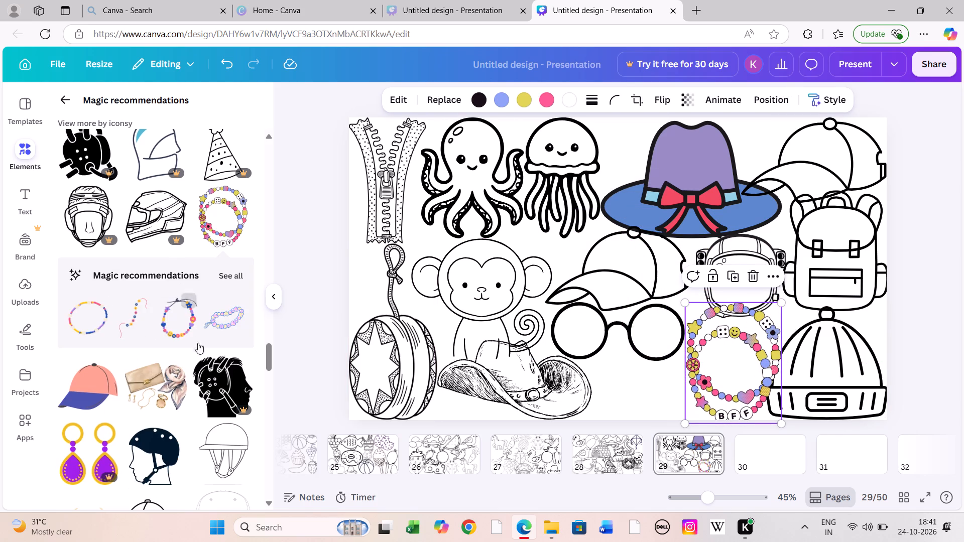
Add the pastel bead bracelet with the tied end, scale it down and place it at the page's bottom edge below the eyeglasses.
{"action": "left_click", "coordinate": [225, 316]}
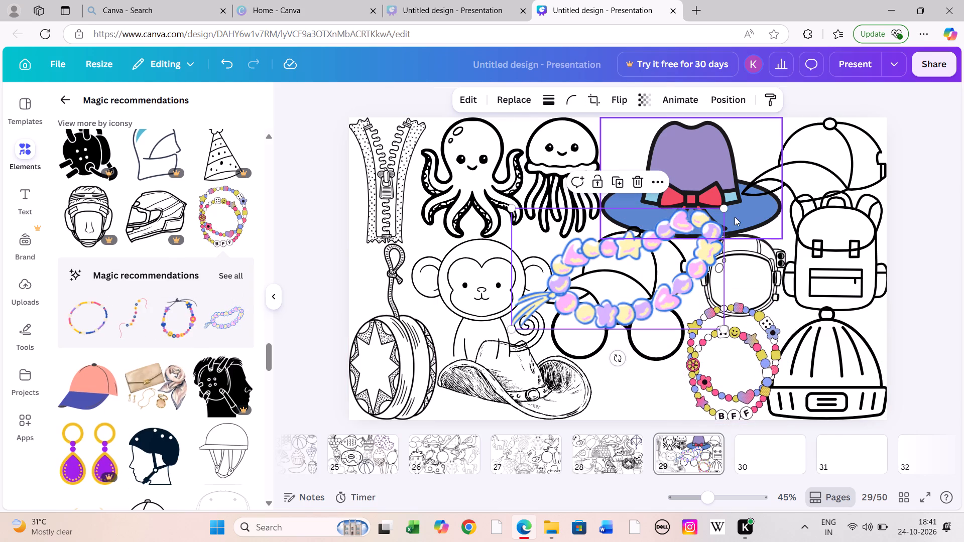
{"action": "left_click_drag", "start_coordinate": [722, 209], "coordinate": [672, 298]}
{"action": "left_click_drag", "start_coordinate": [598, 306], "coordinate": [625, 388]}
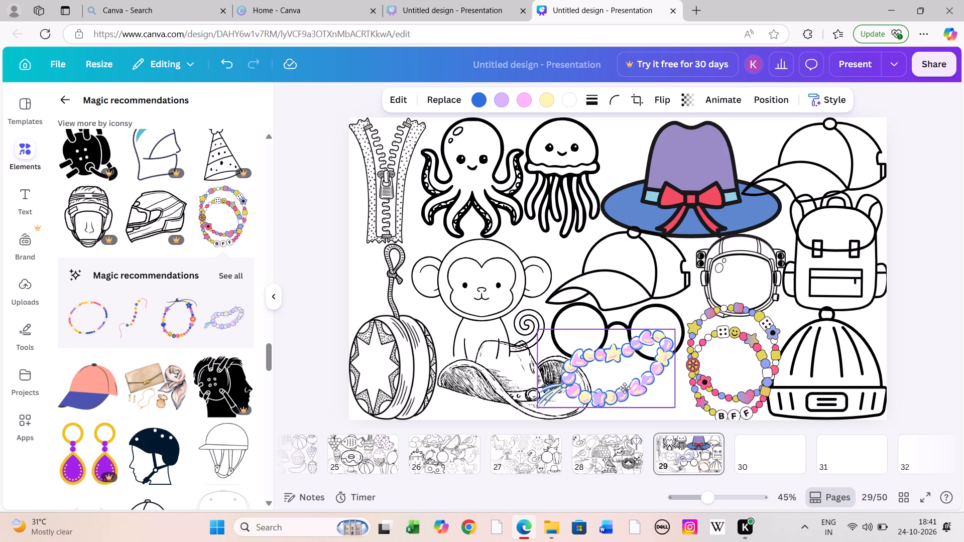
{"action": "left_click_drag", "start_coordinate": [625, 388], "coordinate": [638, 396]}
On blank page 30, add the beige clutch, scarf and jewellery set, fit it into the top-left corner and scale it down.
{"action": "left_click", "coordinate": [786, 446]}
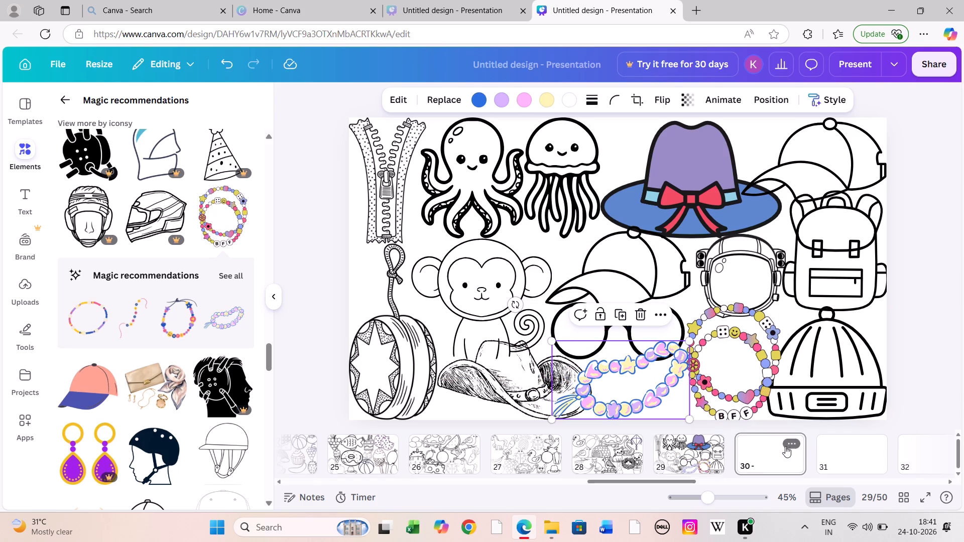
{"action": "scroll", "coordinate": [160, 331], "scroll_direction": "down", "scroll_amount": 2}
{"action": "left_click", "coordinate": [143, 238]}
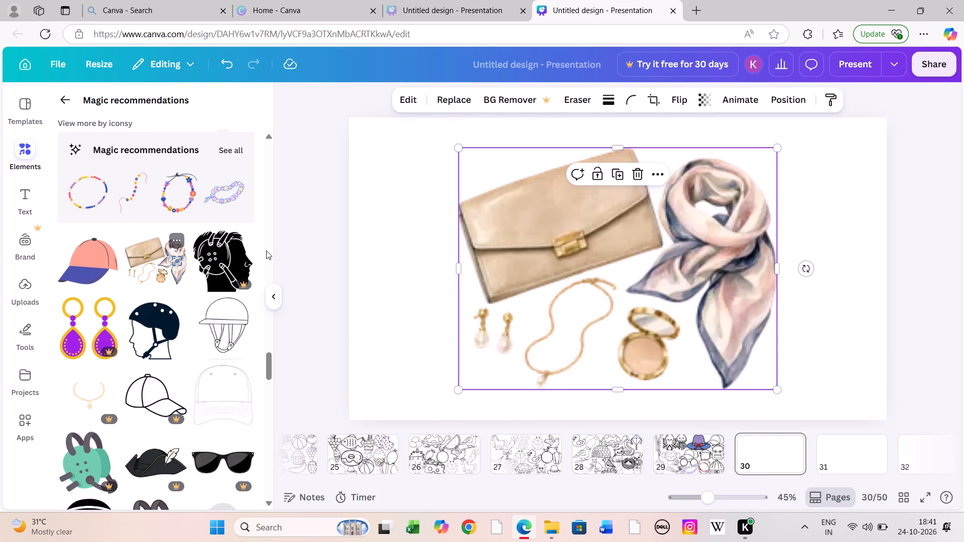
{"action": "left_click_drag", "start_coordinate": [593, 250], "coordinate": [477, 220]}
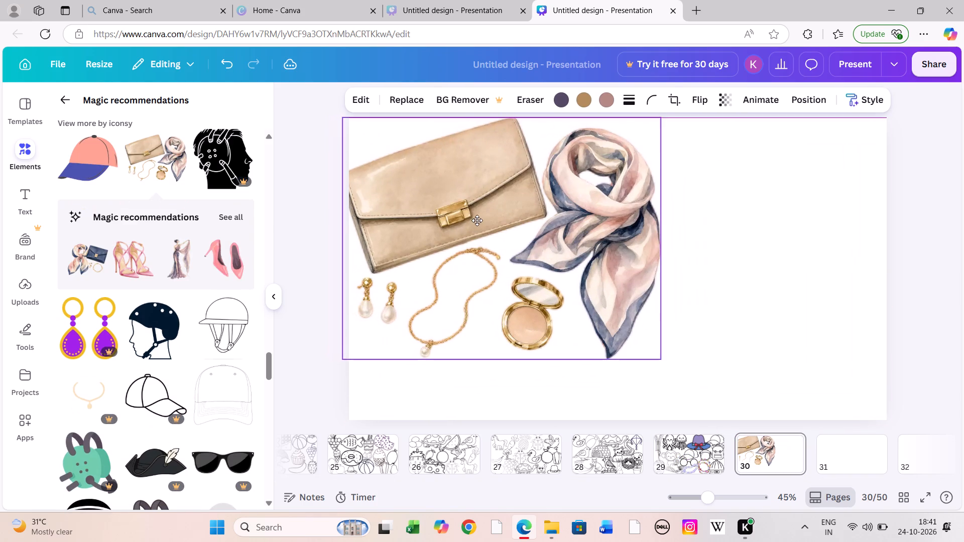
{"action": "left_click_drag", "start_coordinate": [477, 220], "coordinate": [481, 218]}
{"action": "left_click_drag", "start_coordinate": [672, 360], "coordinate": [663, 342]}
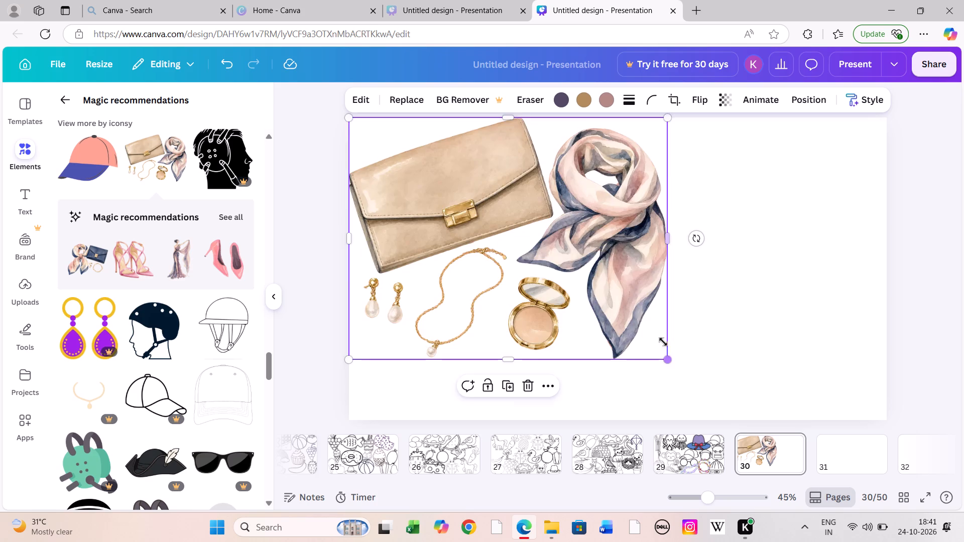
{"action": "left_click_drag", "start_coordinate": [663, 342], "coordinate": [532, 232]}
{"action": "left_click", "coordinate": [564, 241]}
Add the navy clutch, scarf and bracelet set to page 30 and scale it down to about 460 by 352.
{"action": "left_click", "coordinate": [85, 266]}
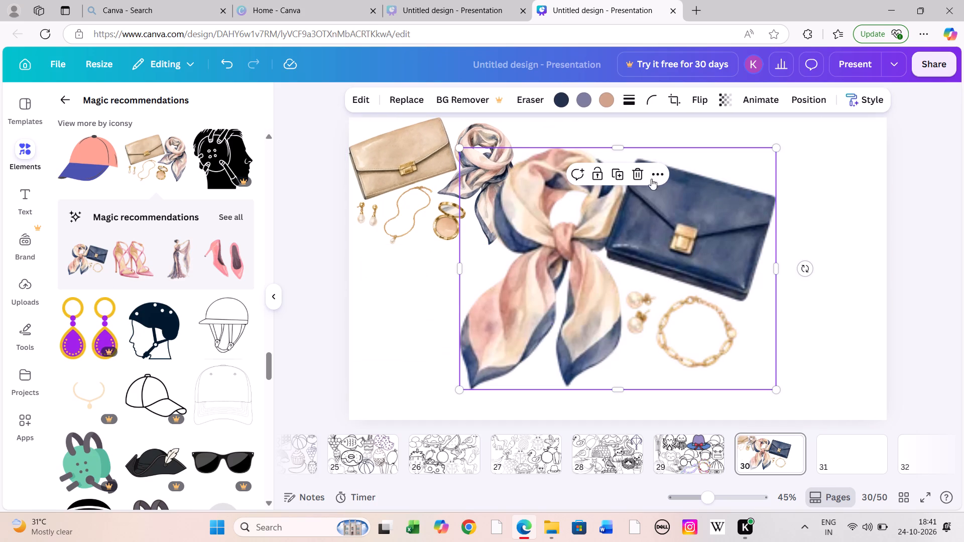
{"action": "left_click_drag", "start_coordinate": [777, 151], "coordinate": [596, 303]}
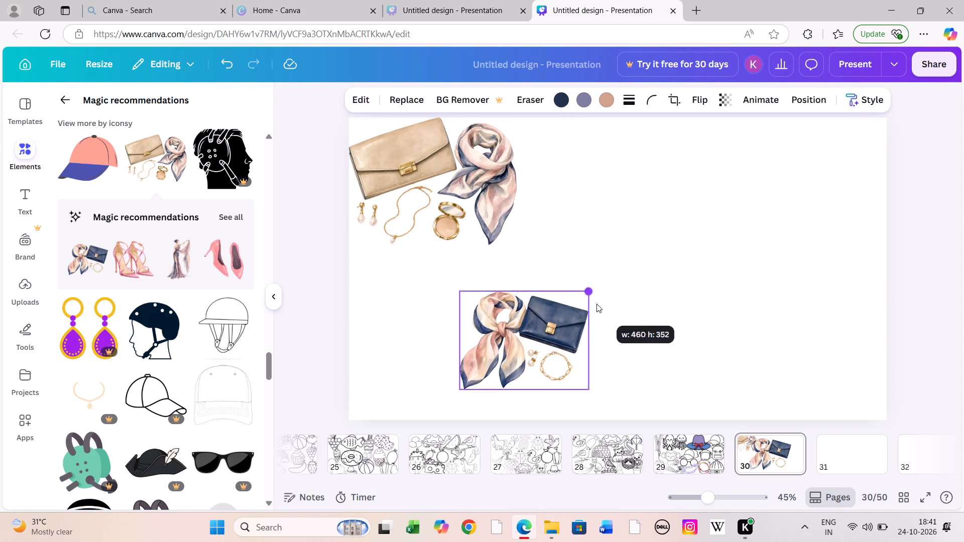